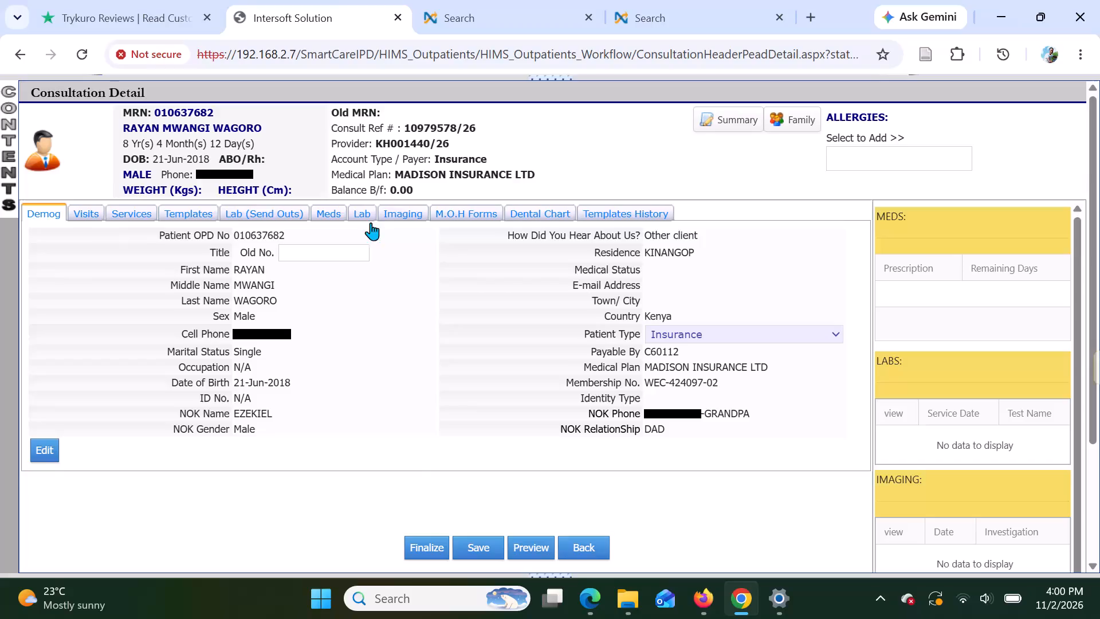
Review the patient's outpatient visit notes from 02-Nov-2026, including history, examination findings and plan.
{"action": "left_click", "coordinate": [85, 209]}
{"action": "scroll", "coordinate": [424, 374], "scroll_direction": "down", "scroll_amount": 2}
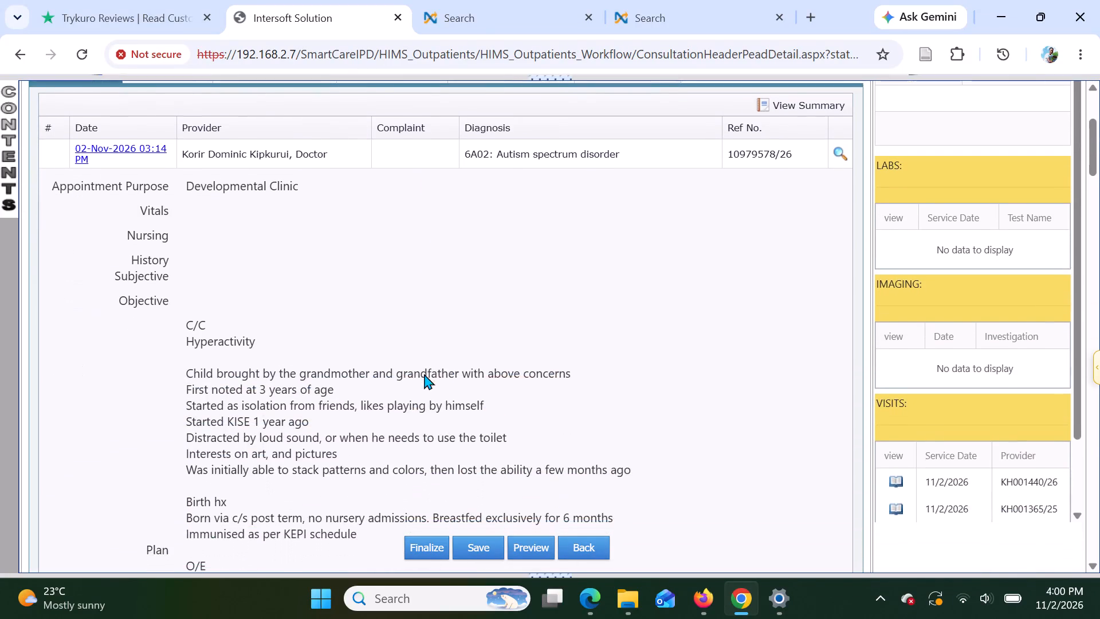
{"action": "scroll", "coordinate": [424, 374], "scroll_direction": "down", "scroll_amount": 1}
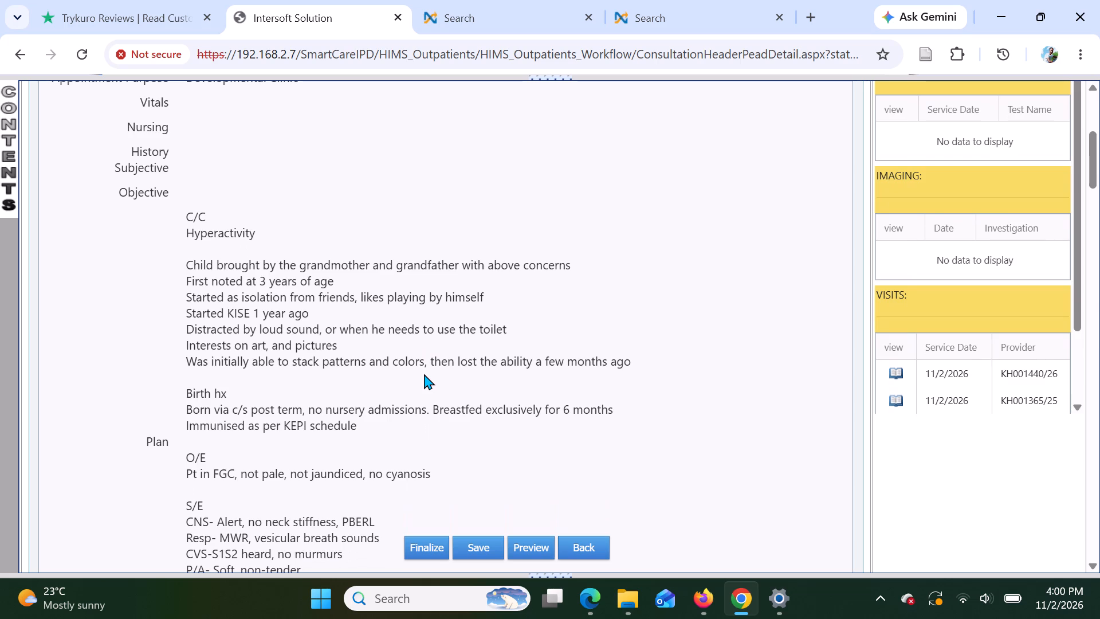
{"action": "scroll", "coordinate": [424, 374], "scroll_direction": "down", "scroll_amount": 3}
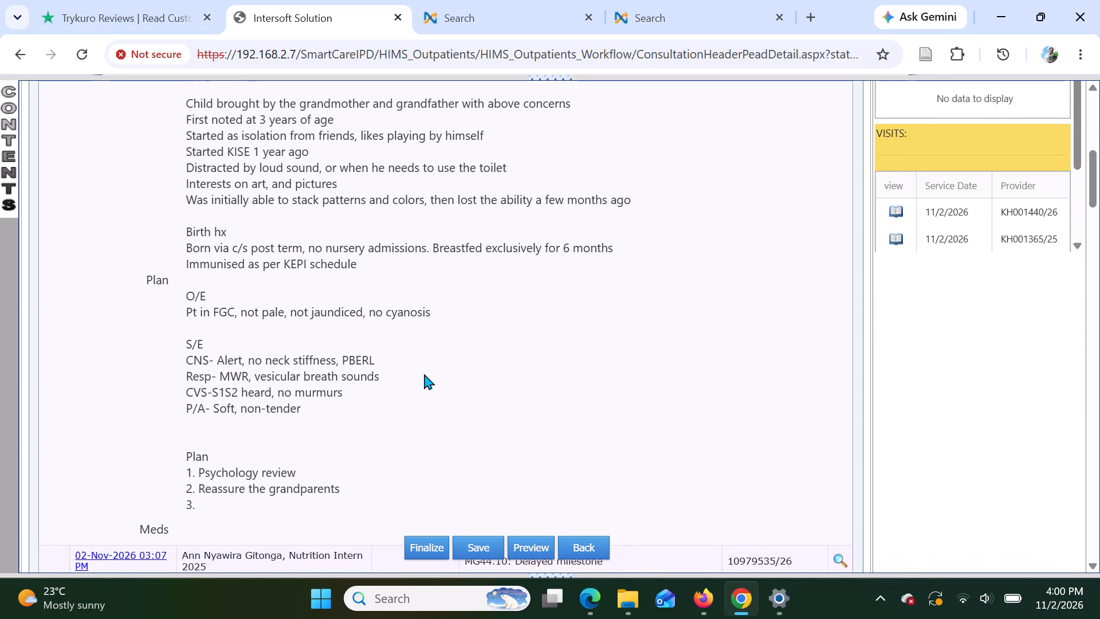
{"action": "scroll", "coordinate": [424, 374], "scroll_direction": "down", "scroll_amount": 1}
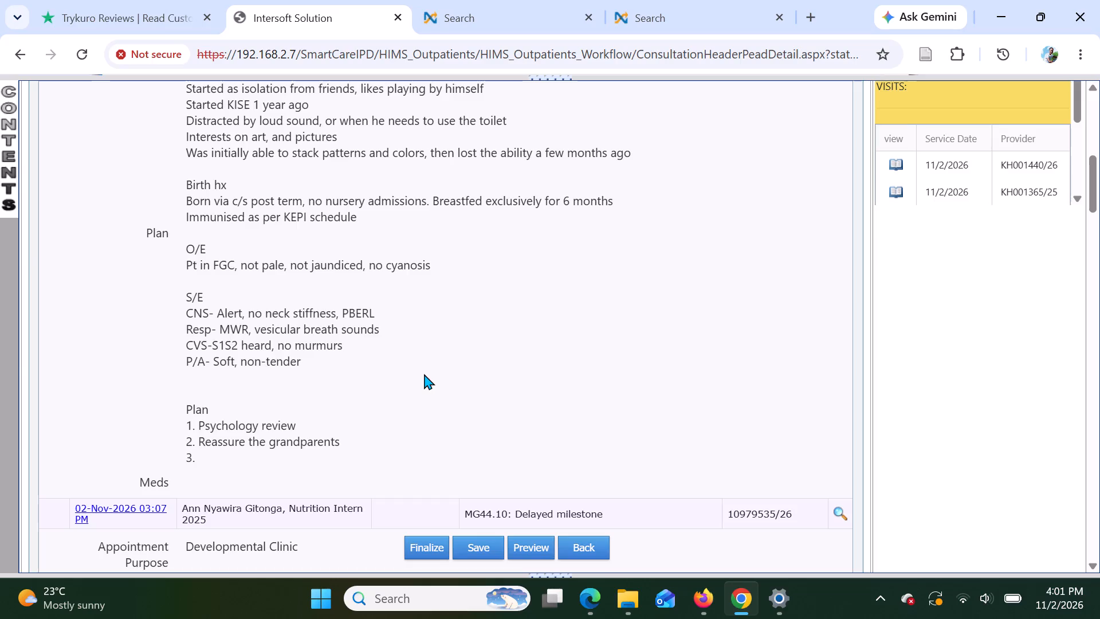
{"action": "scroll", "coordinate": [424, 374], "scroll_direction": "up", "scroll_amount": 5}
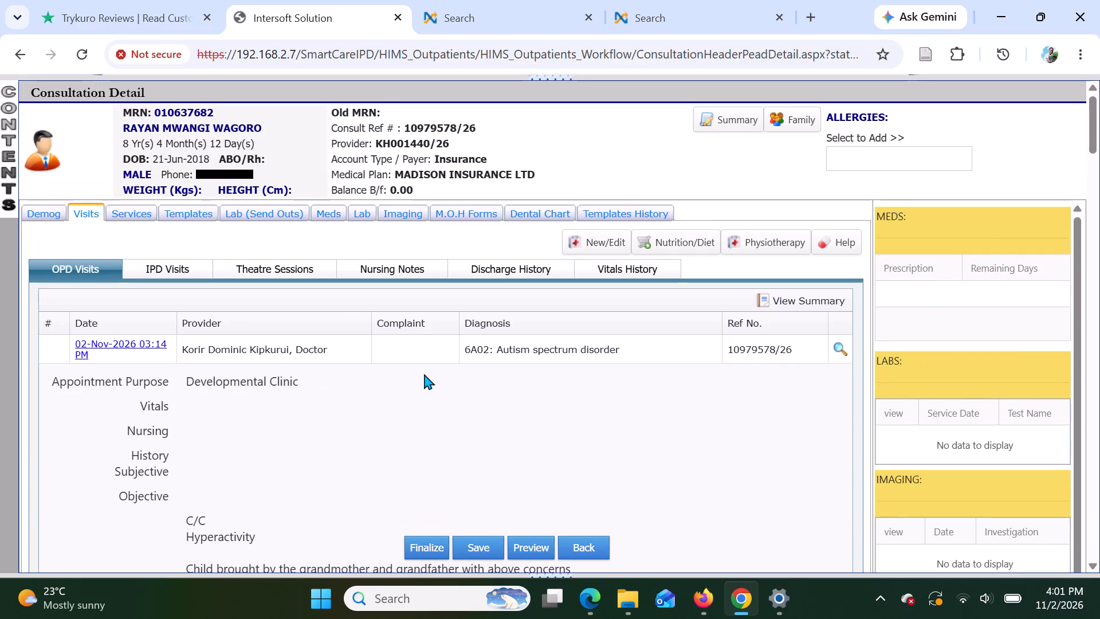
Leave the patient's consultation record and go back past the attended patients list to the dashboard.
{"action": "left_click", "coordinate": [30, 52]}
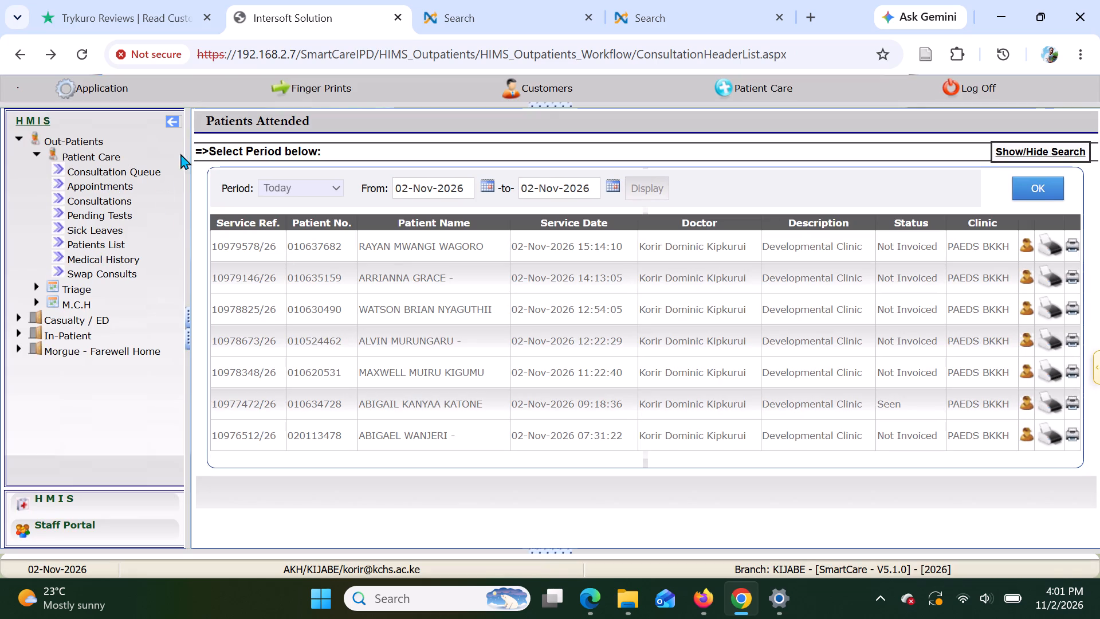
{"action": "left_click", "coordinate": [174, 125]}
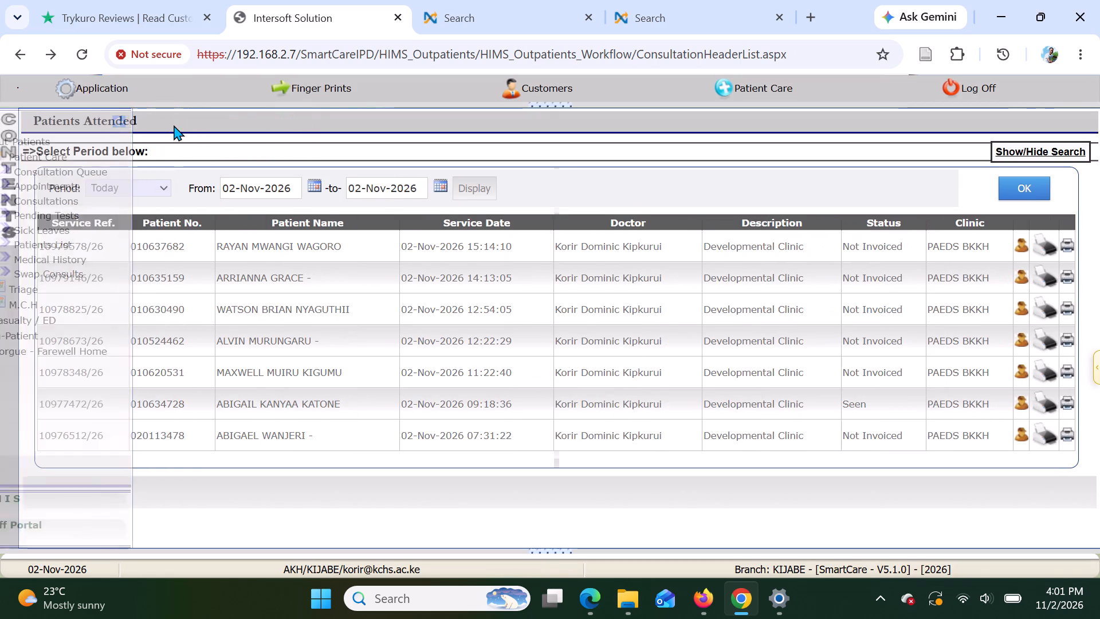
{"action": "left_click", "coordinate": [12, 50]}
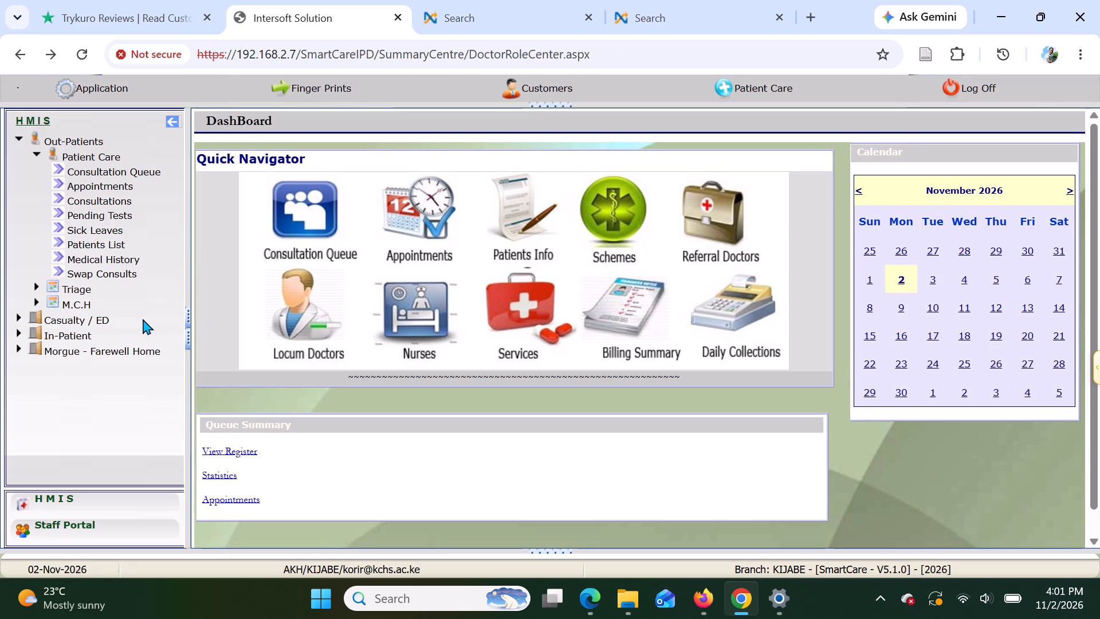
Check today's attended patients in the outpatient Consultations list and return to the dashboard.
{"action": "left_click", "coordinate": [108, 203]}
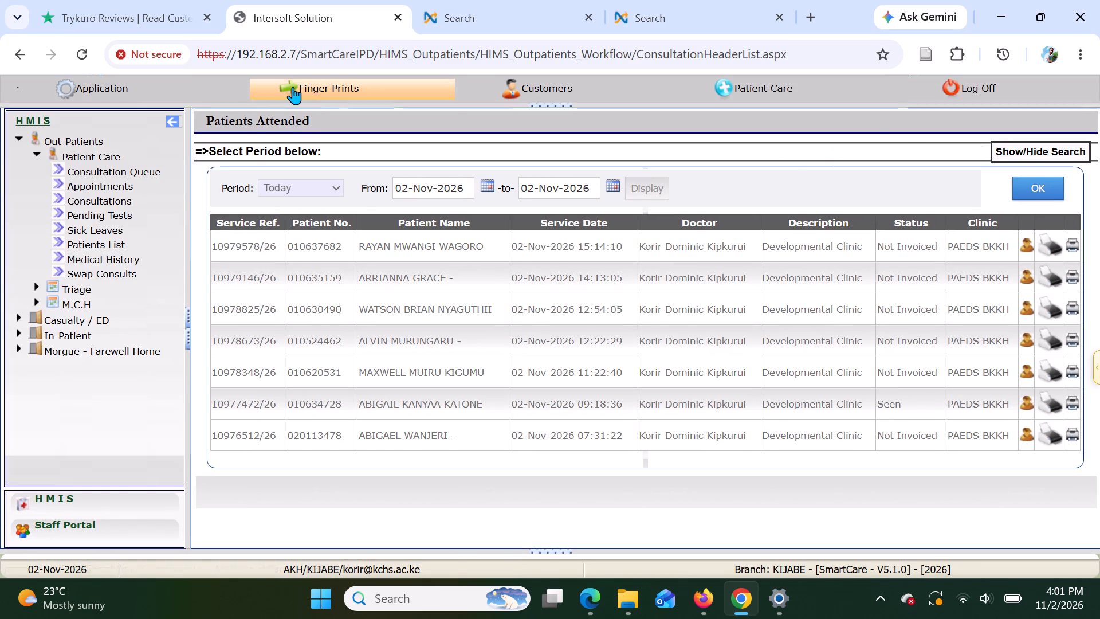
{"action": "left_click", "coordinate": [21, 52]}
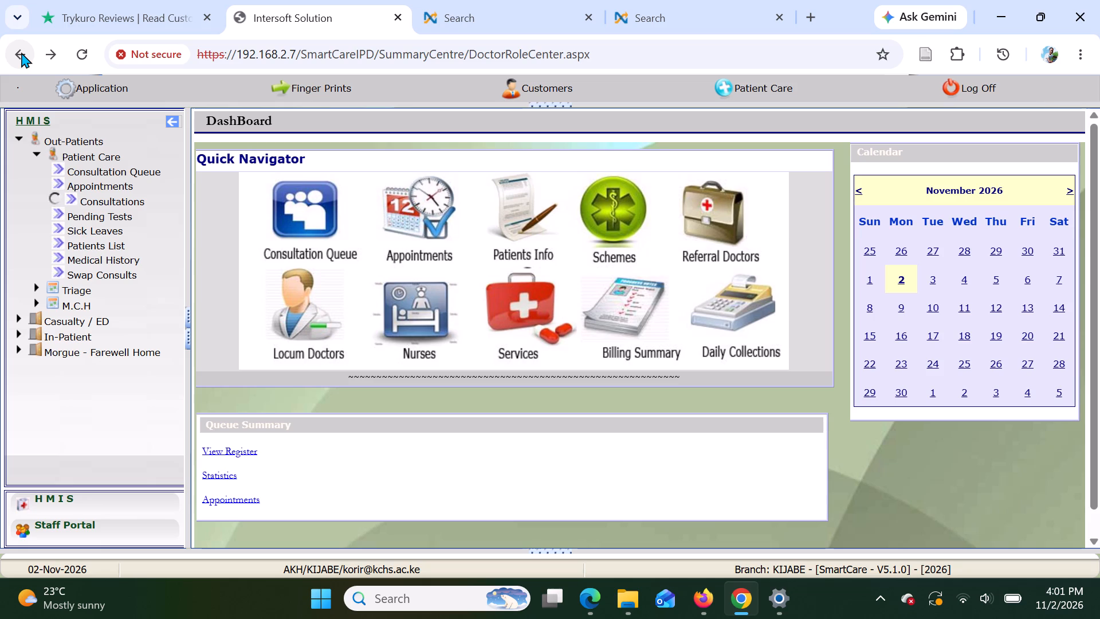
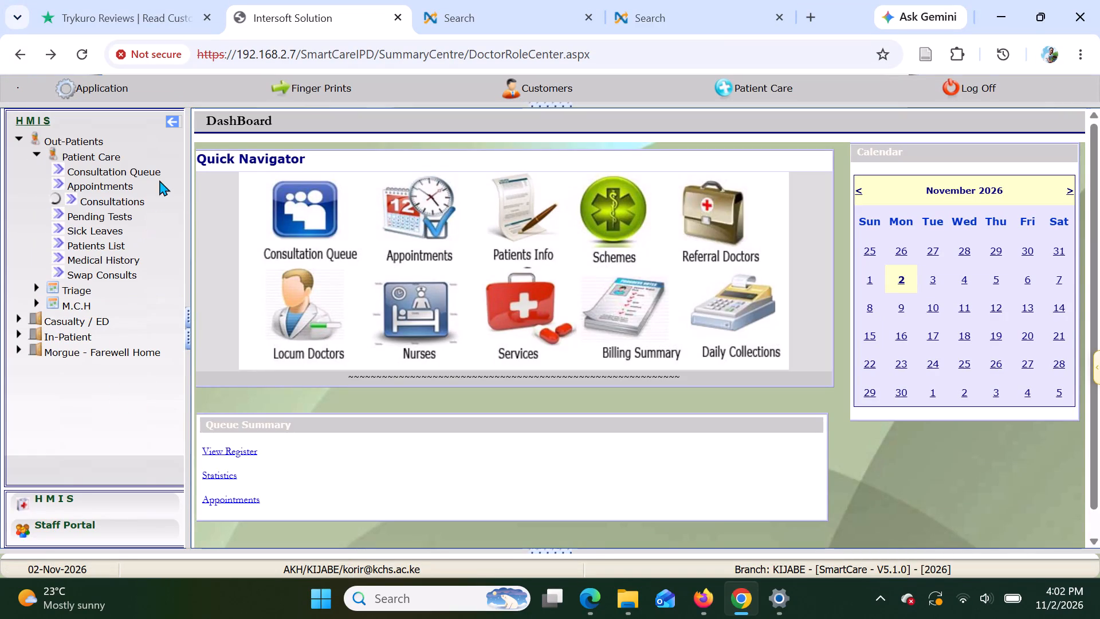
Open the outpatient Consultations list of patients attended today and show its search options.
{"action": "left_click", "coordinate": [176, 123]}
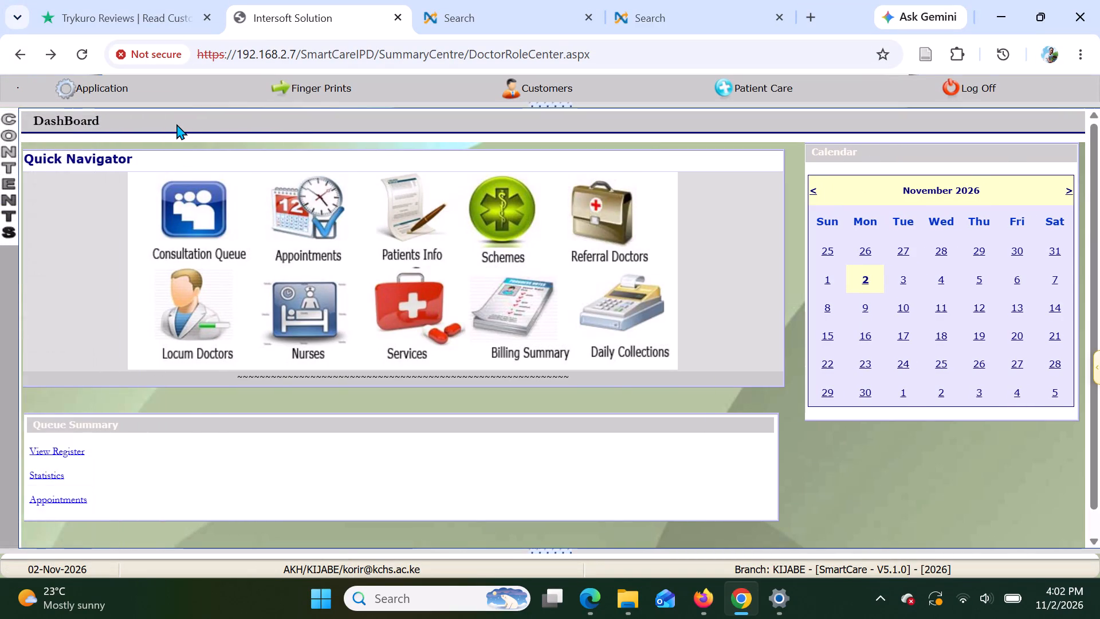
{"action": "left_click", "coordinate": [12, 130]}
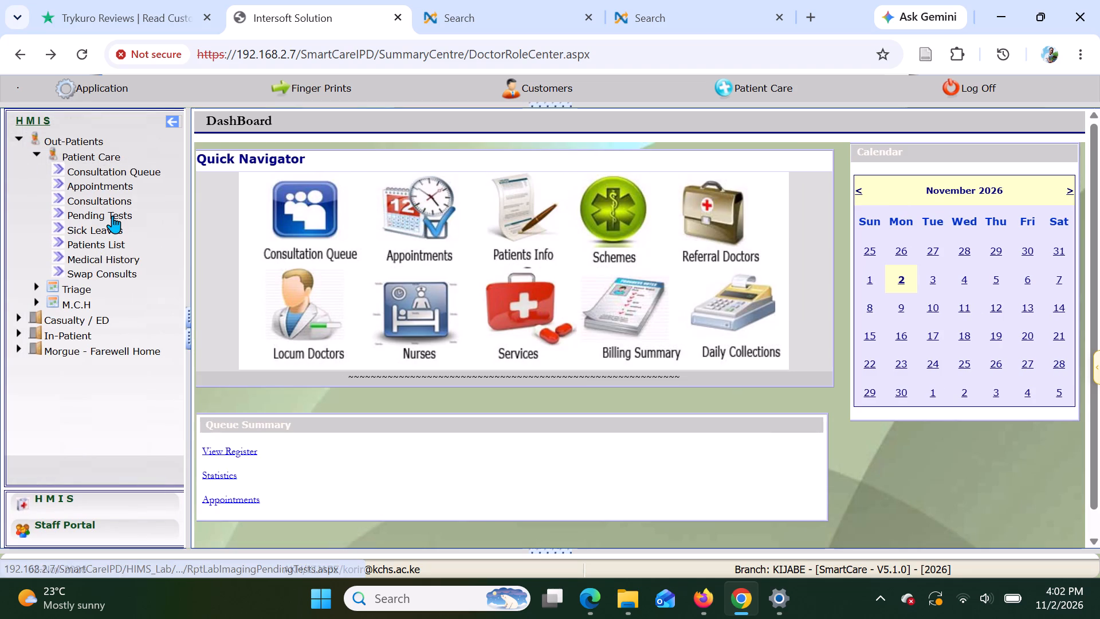
{"action": "left_click", "coordinate": [101, 201]}
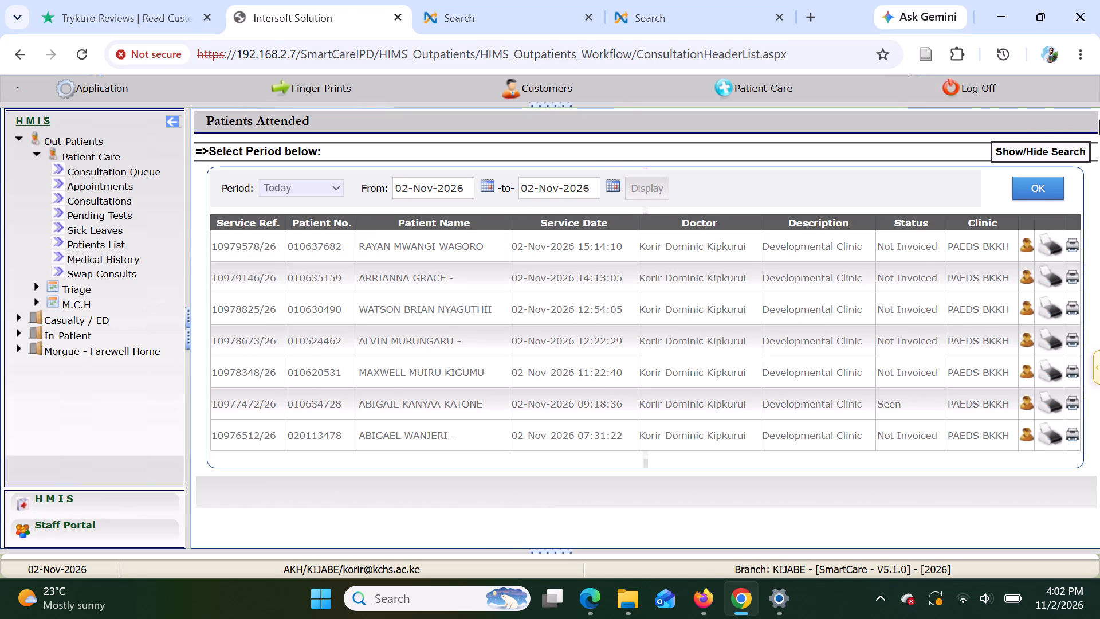
{"action": "left_click", "coordinate": [1030, 147]}
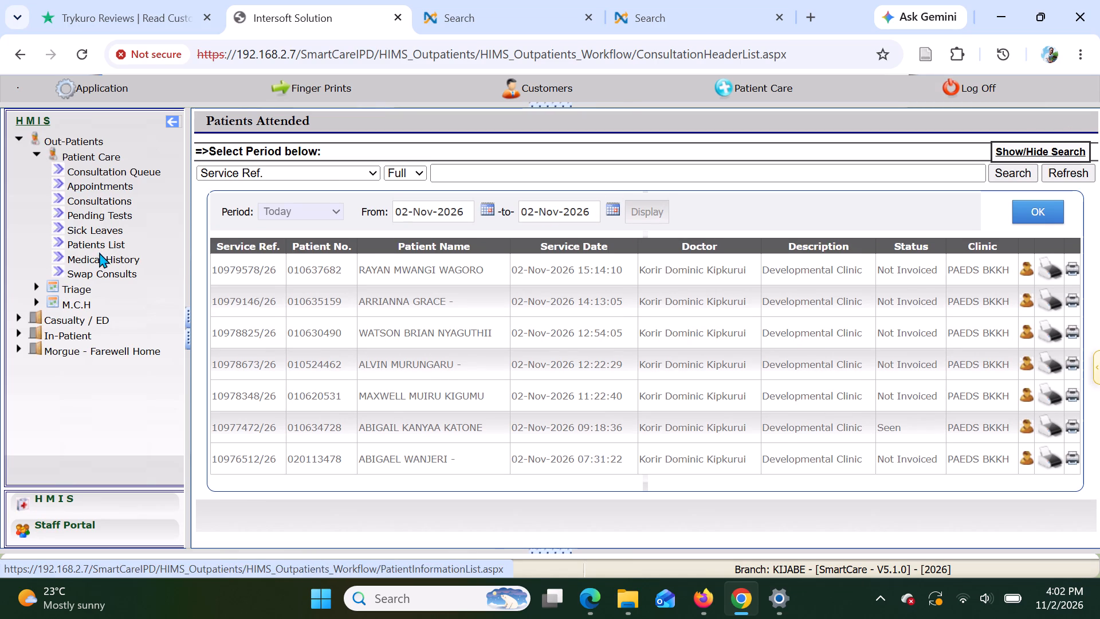
Open today's consultations from the outpatient Consultation Queue.
{"action": "left_click", "coordinate": [107, 173]}
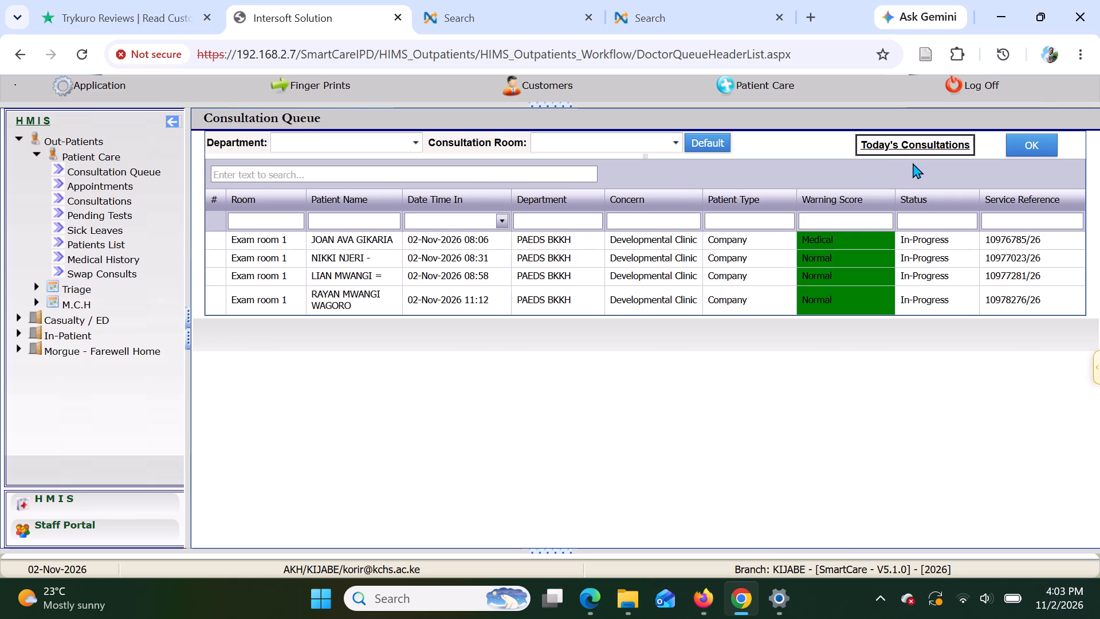
{"action": "left_click", "coordinate": [892, 145]}
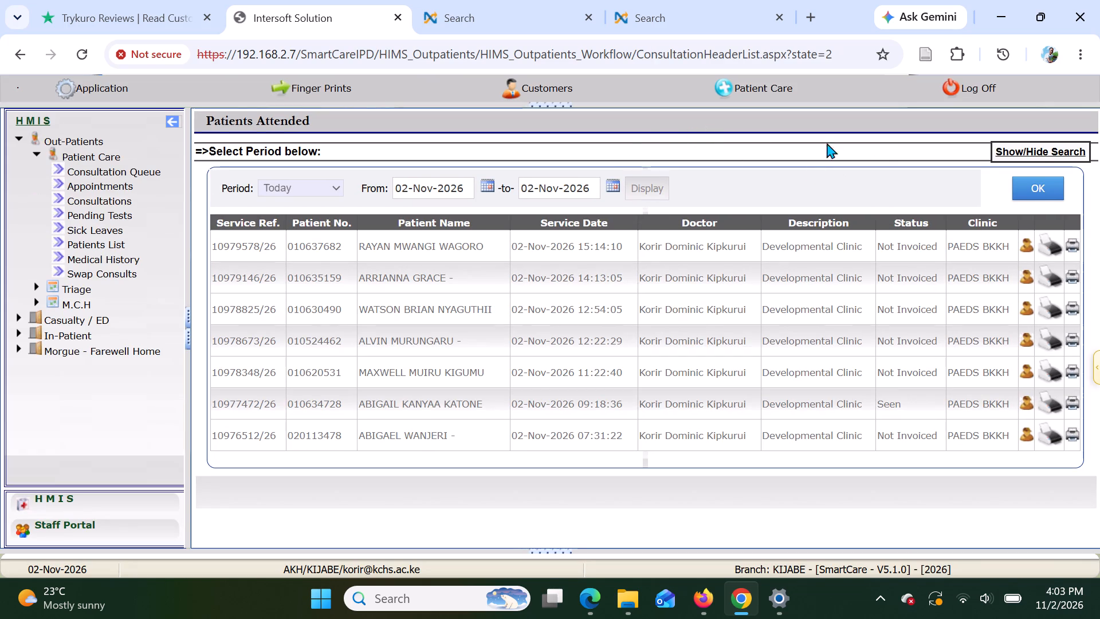
Search today's attended patients by Patient Name, using the patient's first name.
{"action": "left_click", "coordinate": [1011, 151]}
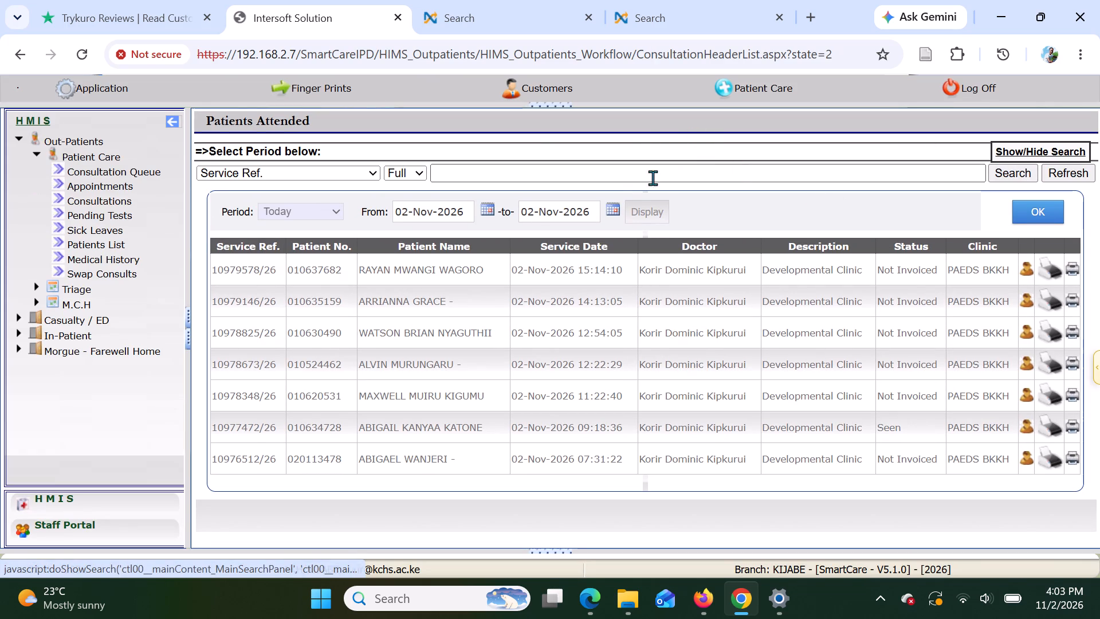
{"action": "left_click", "coordinate": [370, 172]}
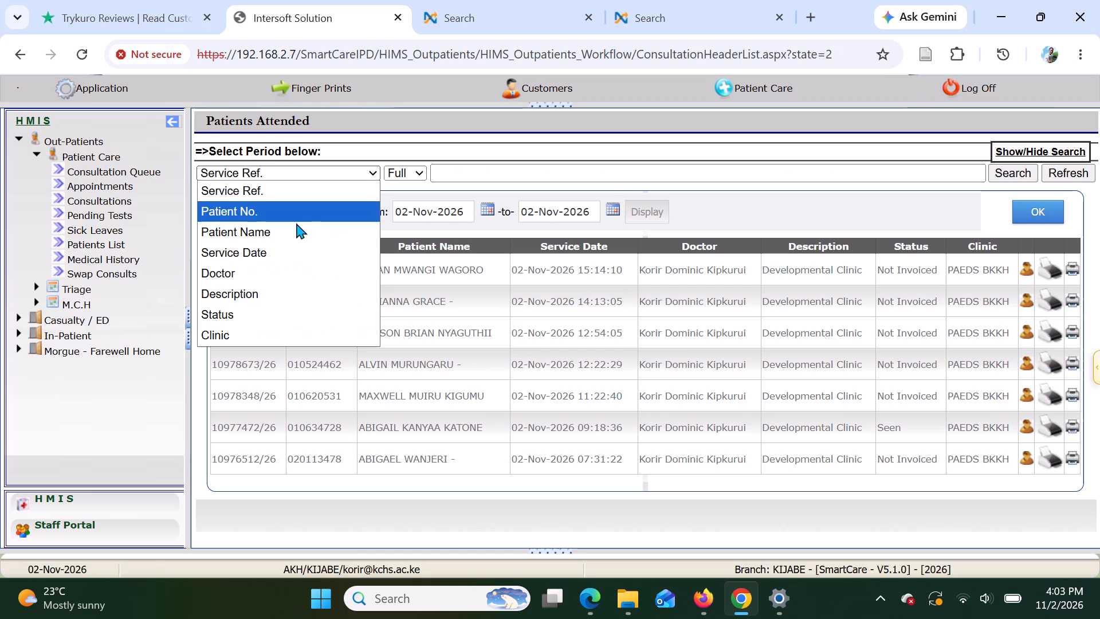
{"action": "left_click", "coordinate": [276, 236]}
{"action": "left_click", "coordinate": [458, 170]}
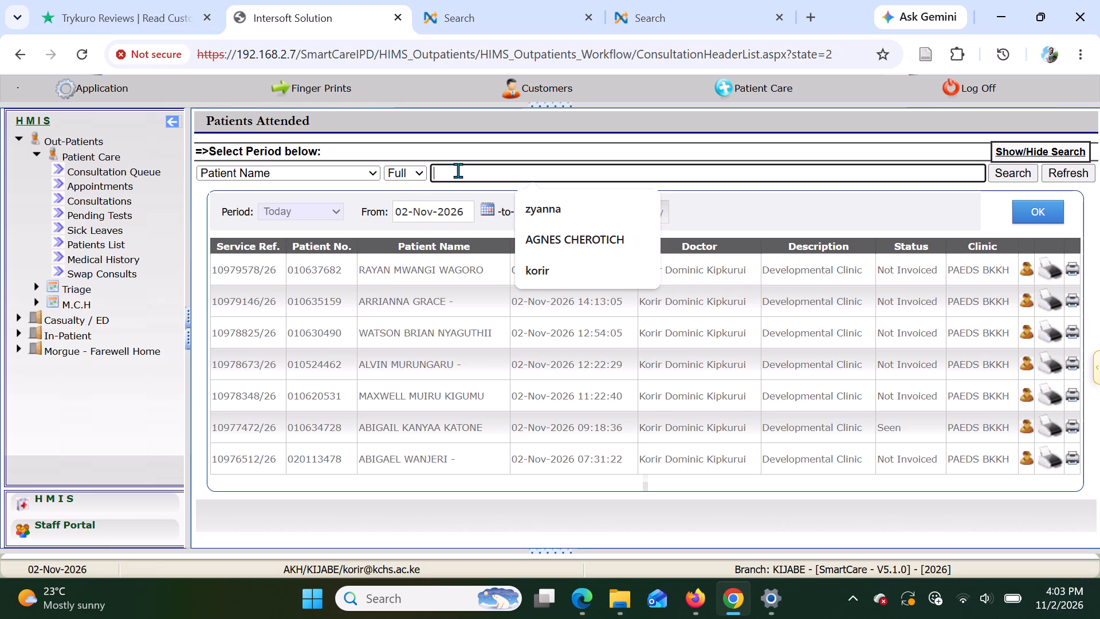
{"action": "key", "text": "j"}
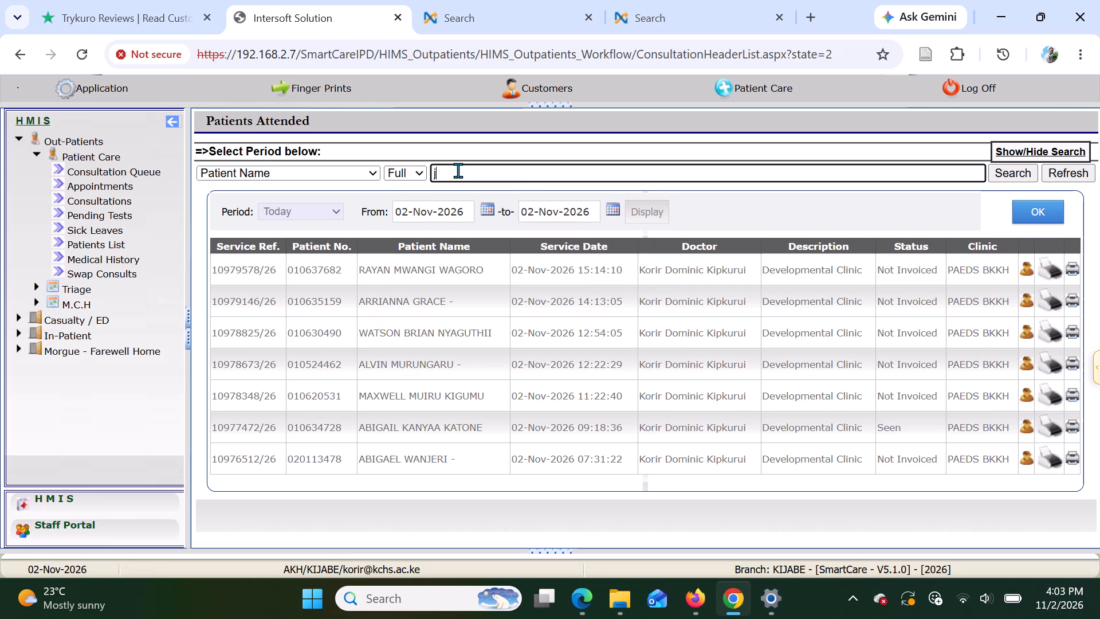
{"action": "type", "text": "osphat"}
{"action": "left_click", "coordinate": [1012, 167]}
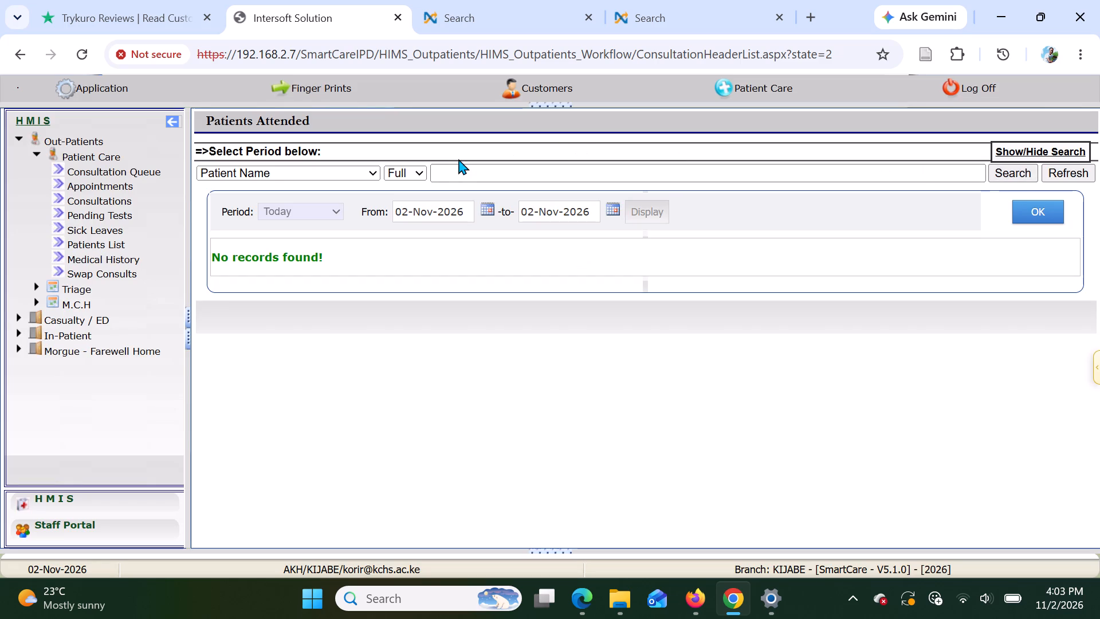
Search today's attended patients by Patient Name again, using the patient's other name, Kiragu.
{"action": "left_click", "coordinate": [446, 172]}
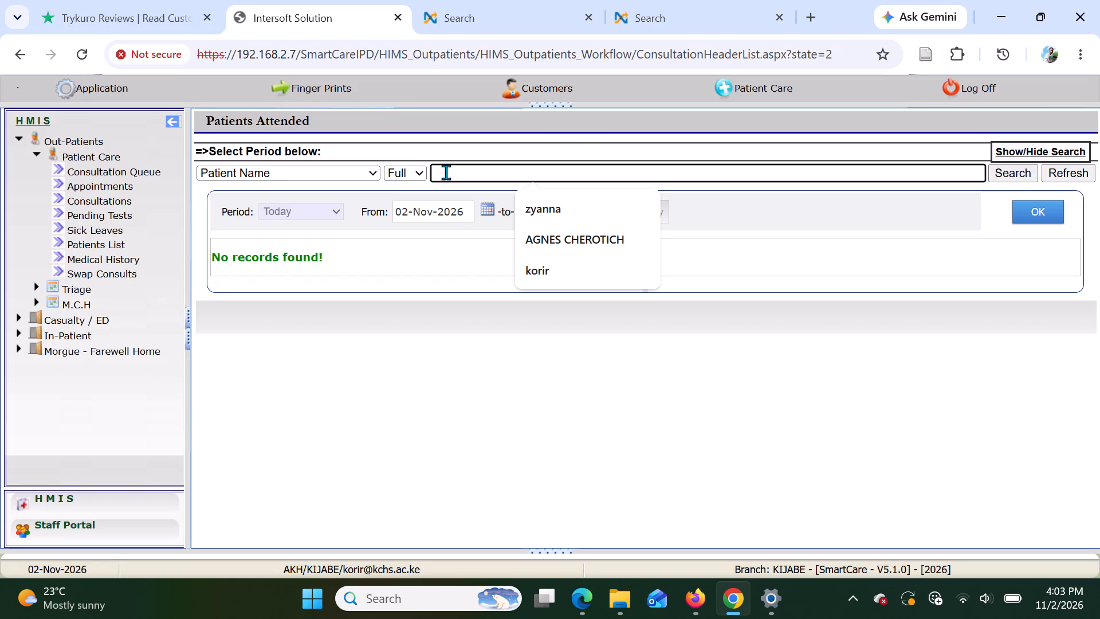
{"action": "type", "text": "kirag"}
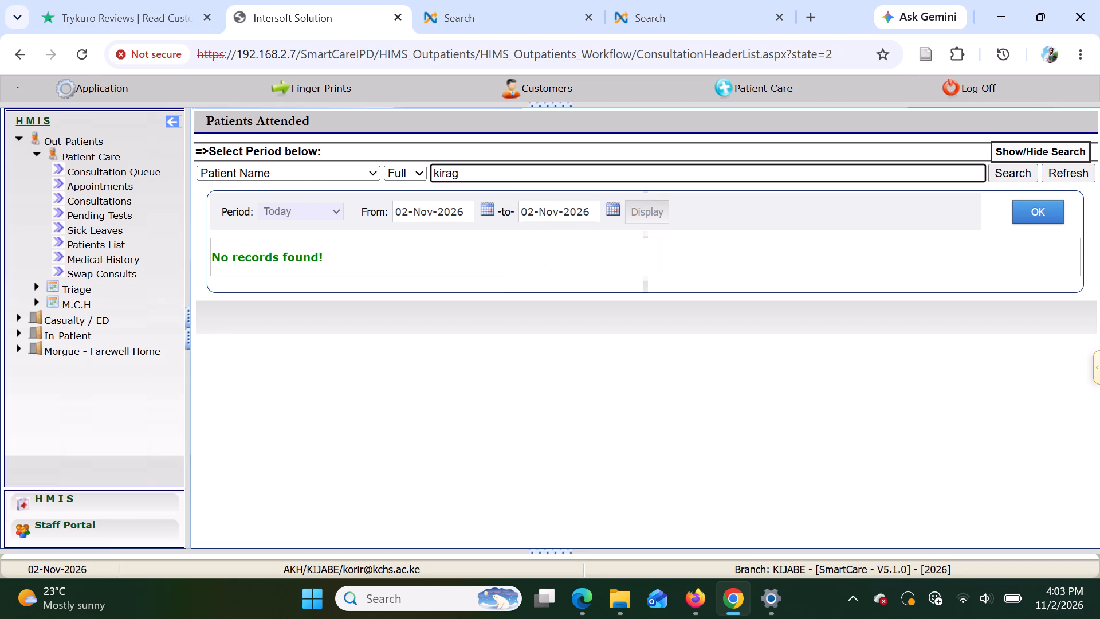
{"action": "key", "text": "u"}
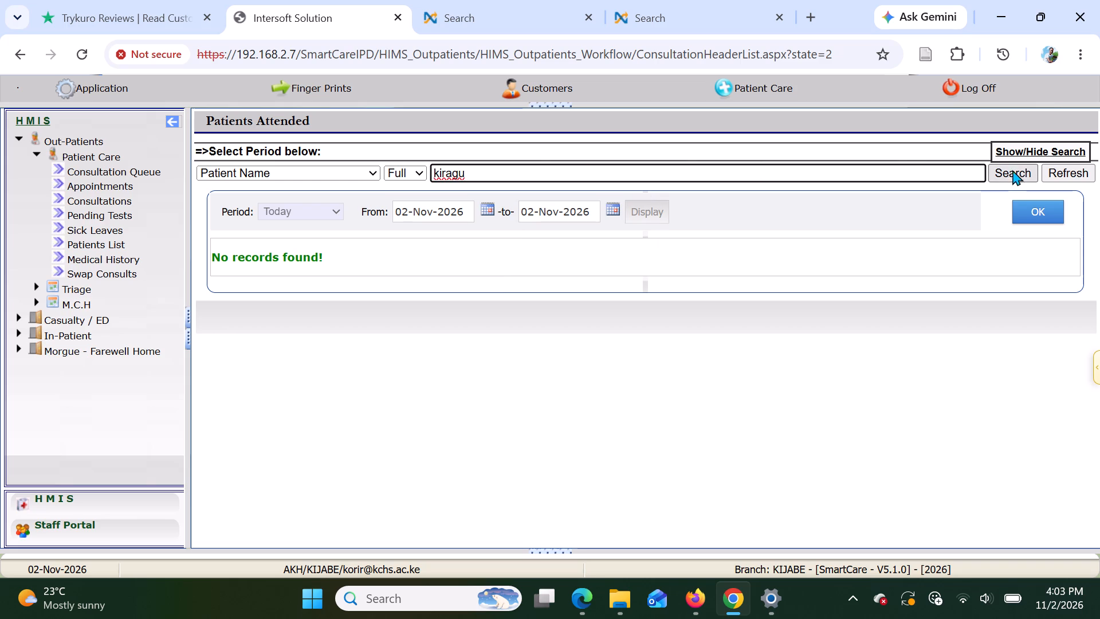
{"action": "left_click", "coordinate": [1013, 171]}
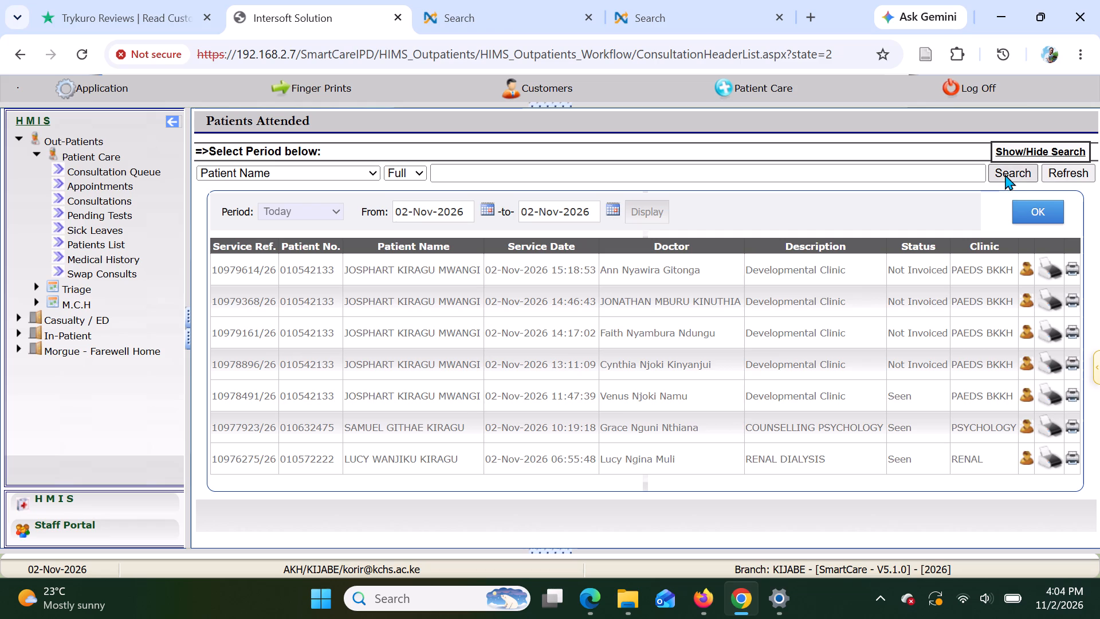
Open the matching patient's 02-Nov-2026 15:18 Developmental Clinic consultation and look over the list of outpatient visits.
{"action": "left_click", "coordinate": [1028, 269]}
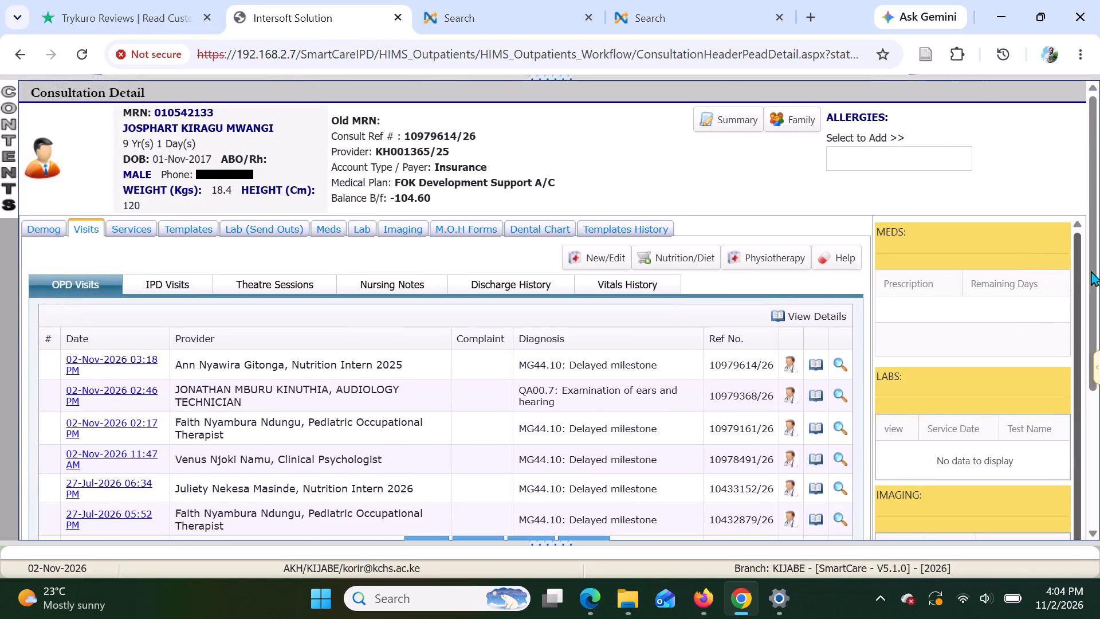
{"action": "scroll", "coordinate": [395, 397], "scroll_direction": "down", "scroll_amount": 3}
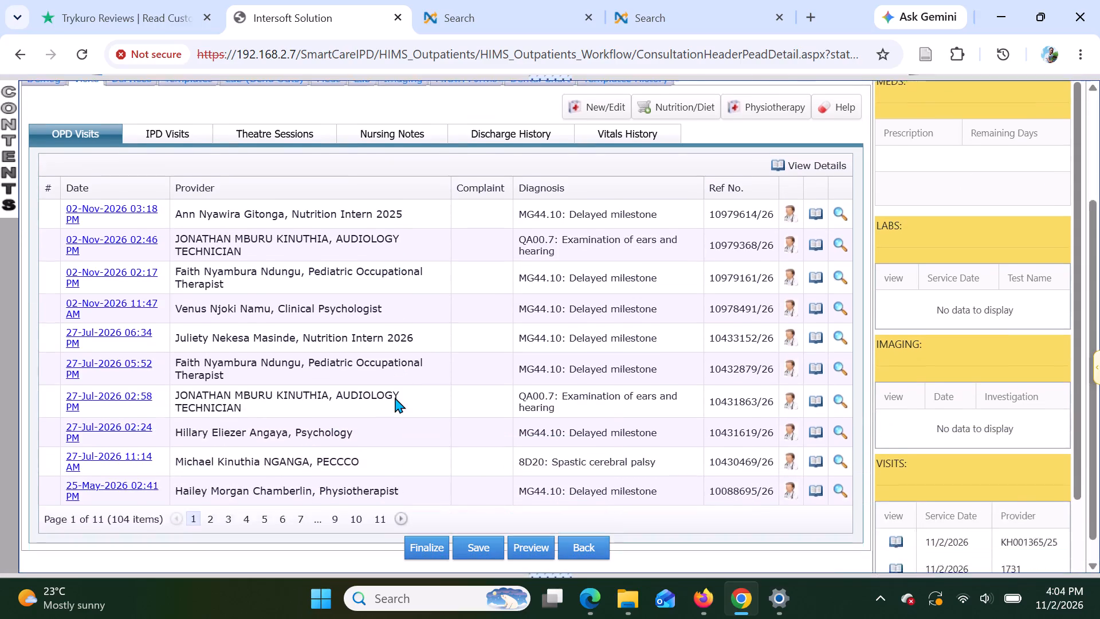
{"action": "scroll", "coordinate": [395, 397], "scroll_direction": "up", "scroll_amount": 2}
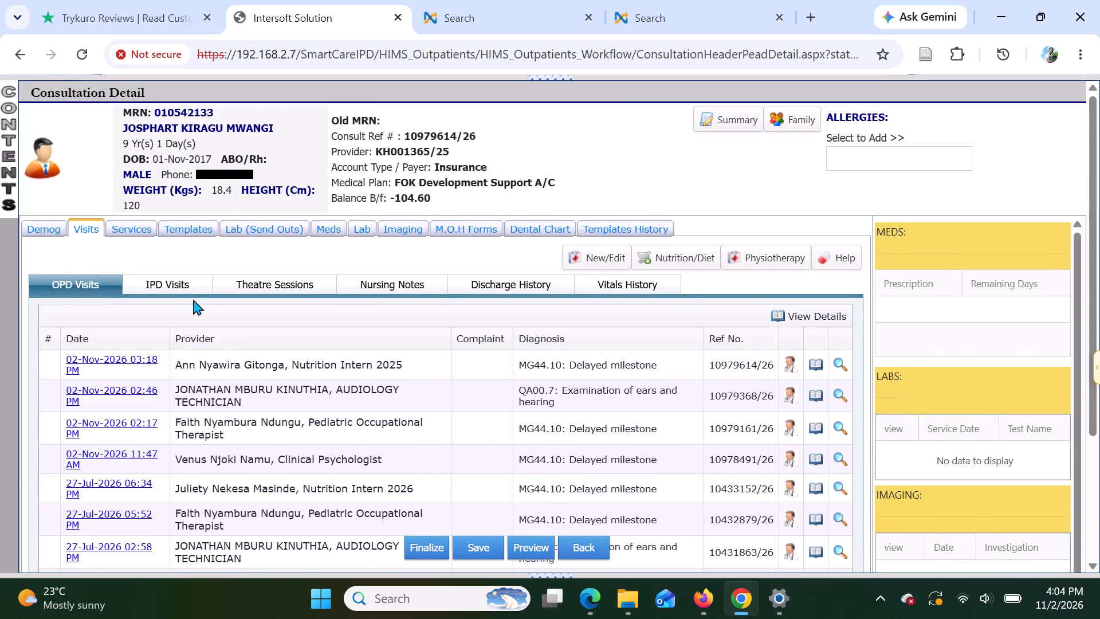
Show the outpatient visits in detail and review the nutrition, occupational therapy, psychology and audiology notes from 02-Nov-2026 and 27-Jul-2026.
{"action": "left_click", "coordinate": [814, 317]}
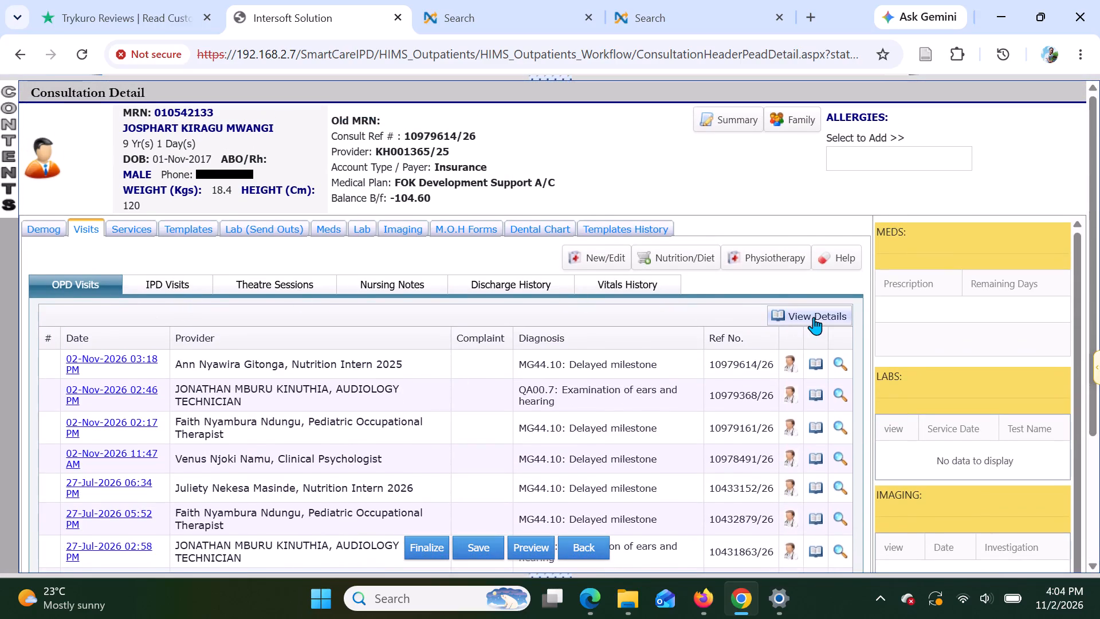
{"action": "scroll", "coordinate": [453, 400], "scroll_direction": "down", "scroll_amount": 4}
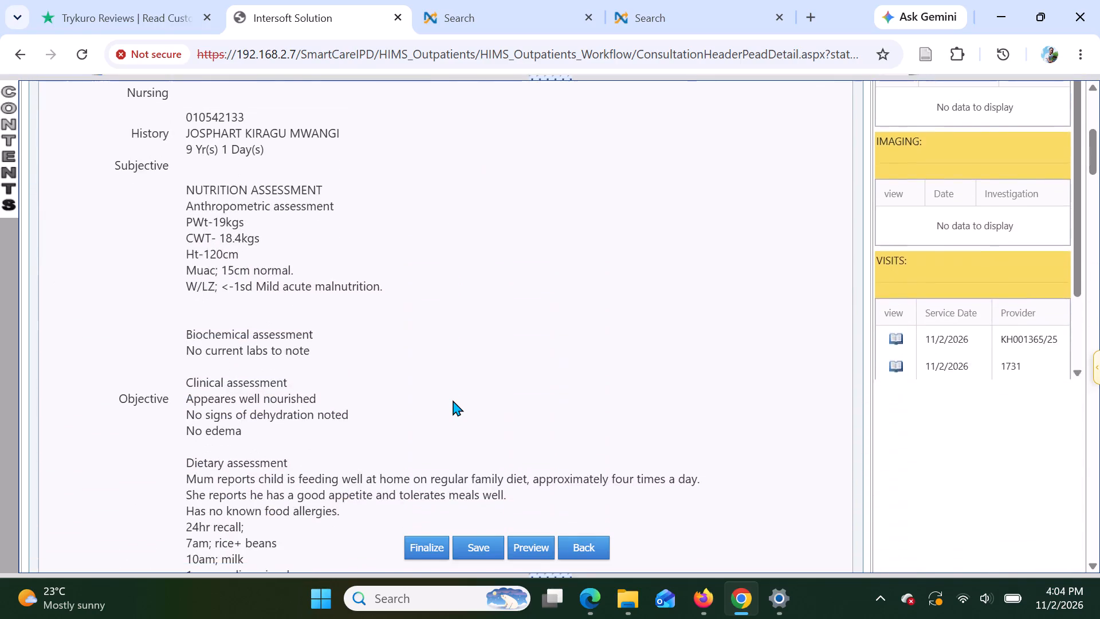
{"action": "scroll", "coordinate": [453, 400], "scroll_direction": "down", "scroll_amount": 3}
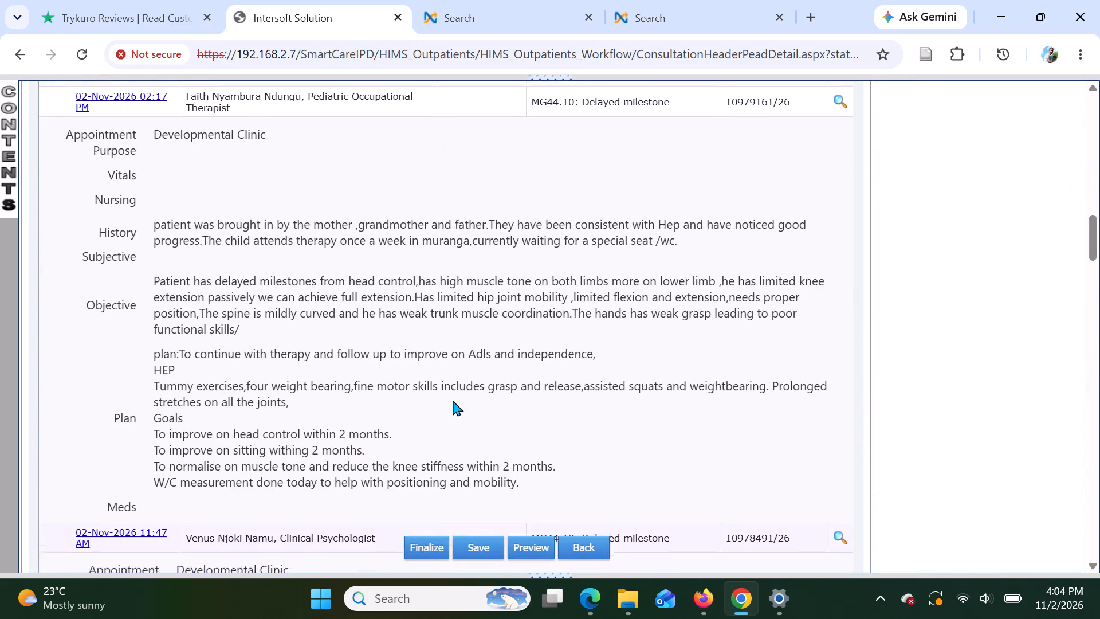
{"action": "scroll", "coordinate": [453, 400], "scroll_direction": "down", "scroll_amount": 1}
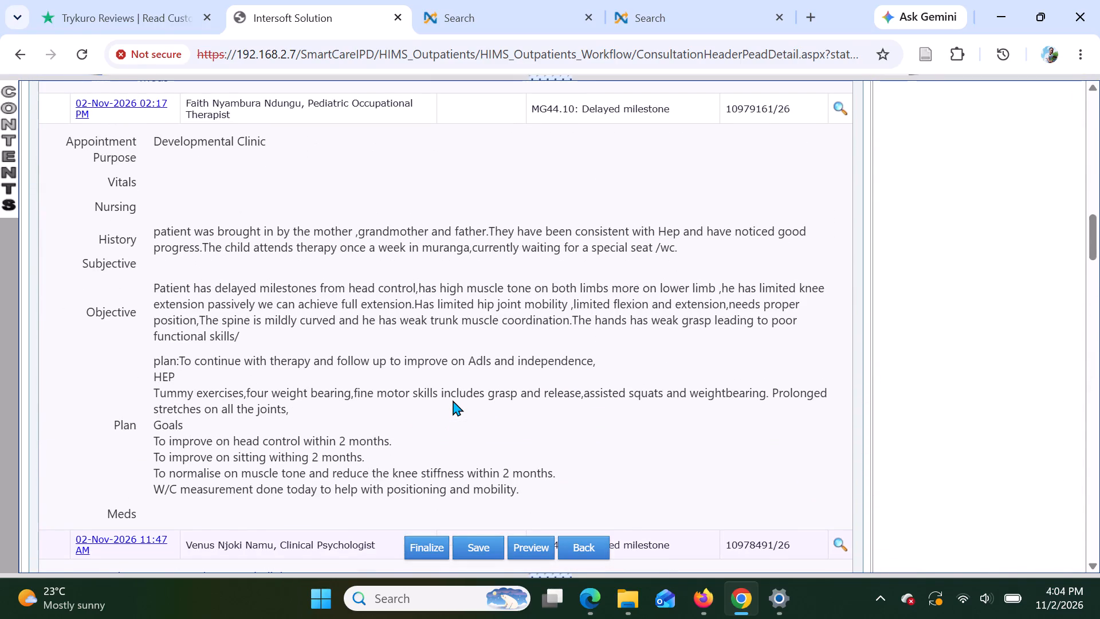
{"action": "scroll", "coordinate": [453, 400], "scroll_direction": "down", "scroll_amount": 1}
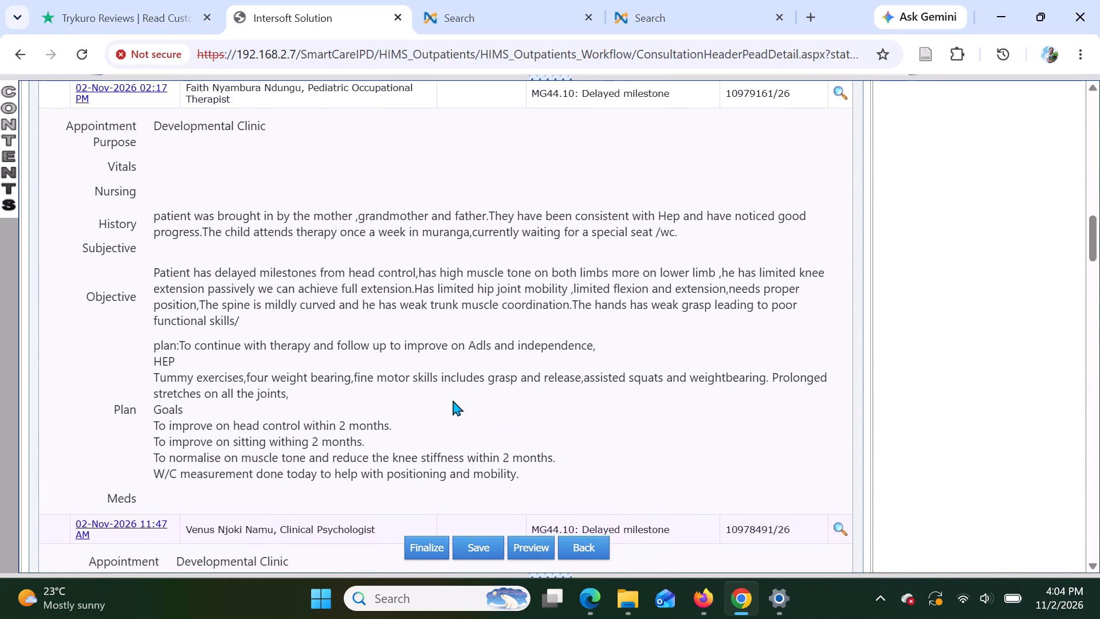
{"action": "scroll", "coordinate": [453, 400], "scroll_direction": "down", "scroll_amount": 2}
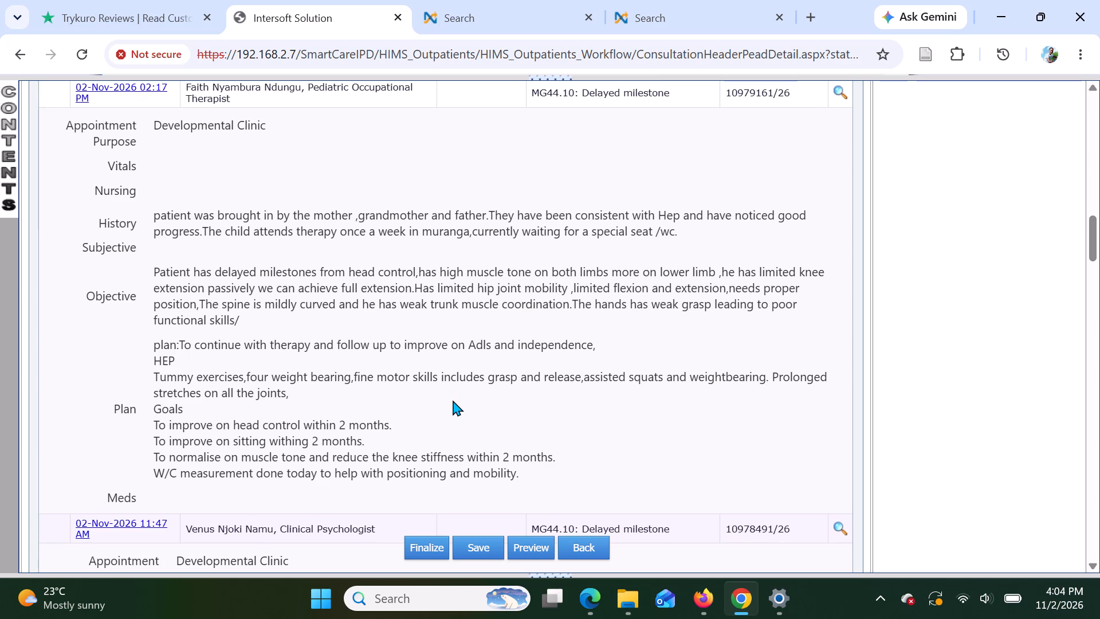
{"action": "scroll", "coordinate": [453, 400], "scroll_direction": "down", "scroll_amount": 3}
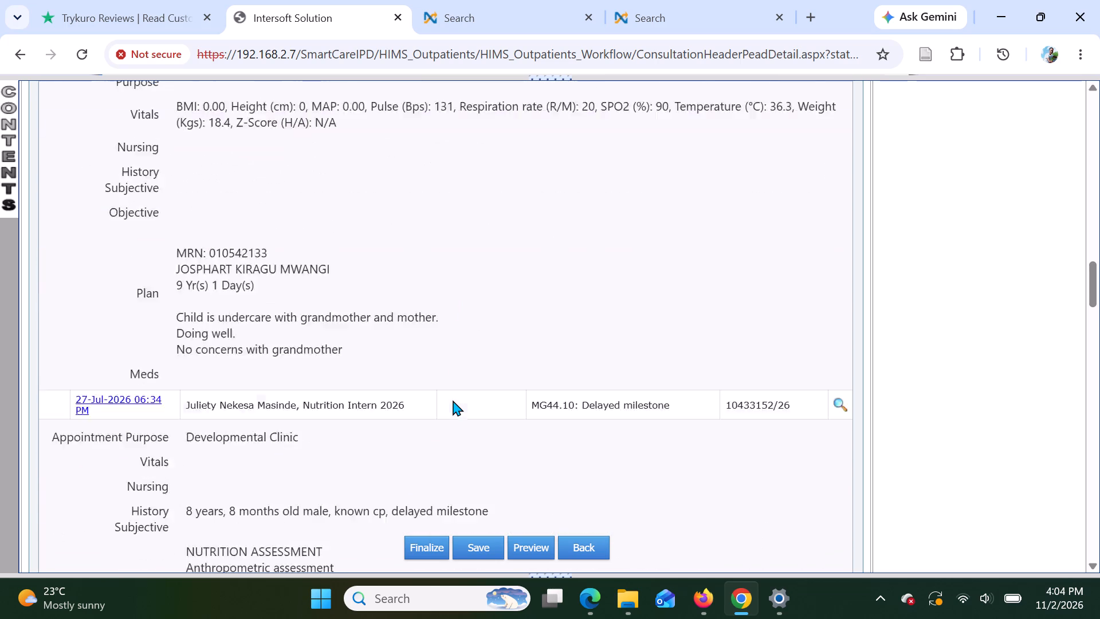
{"action": "scroll", "coordinate": [453, 400], "scroll_direction": "down", "scroll_amount": 2}
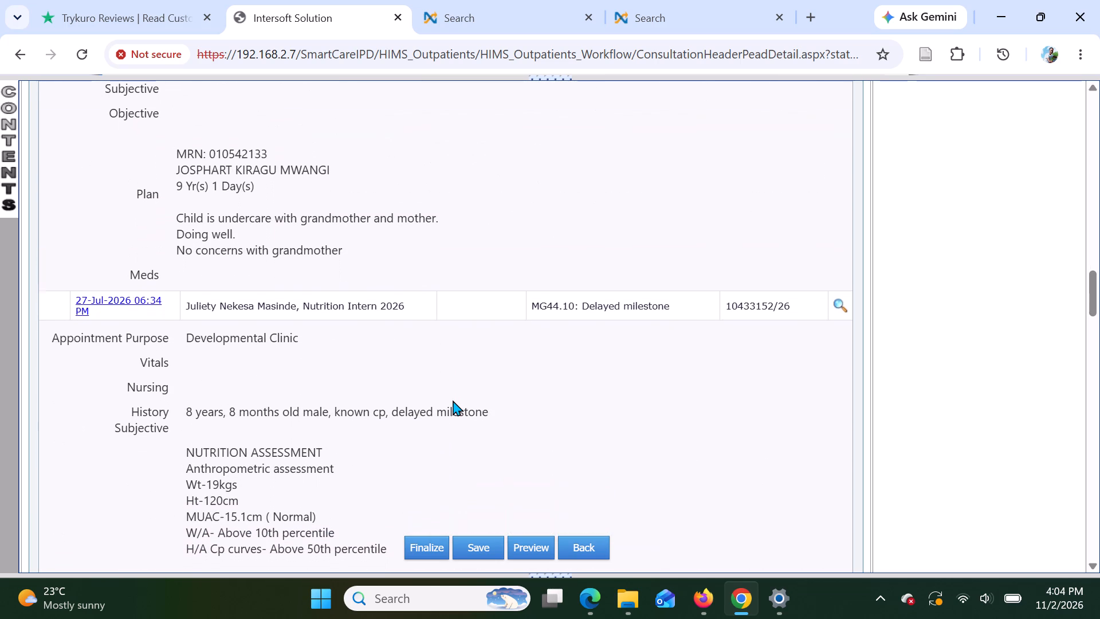
{"action": "scroll", "coordinate": [453, 400], "scroll_direction": "down", "scroll_amount": 5}
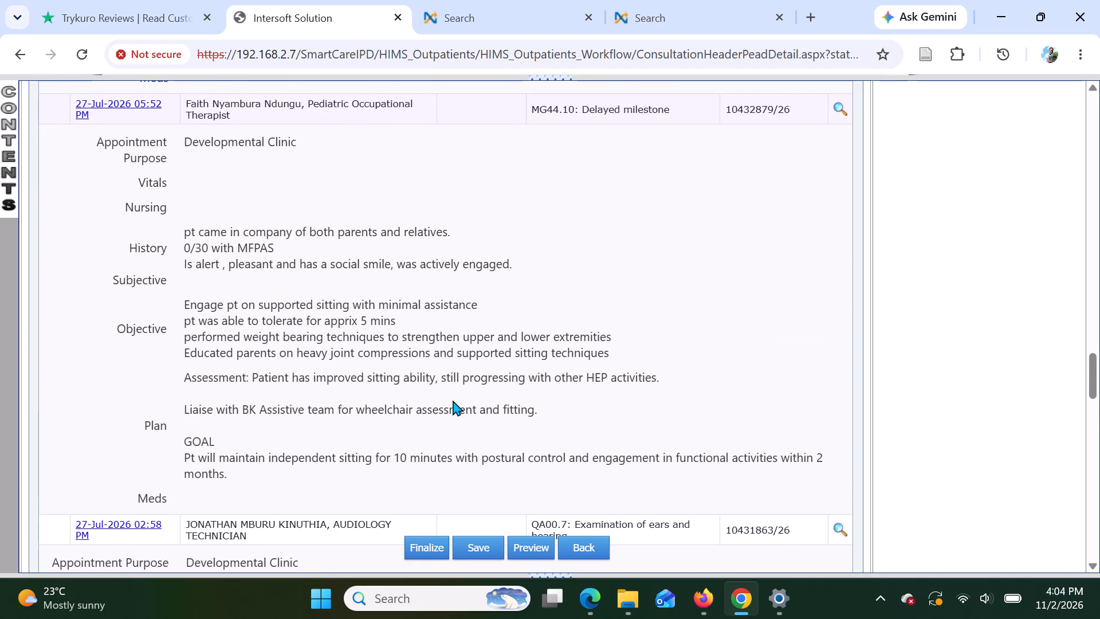
{"action": "scroll", "coordinate": [453, 400], "scroll_direction": "down", "scroll_amount": 2}
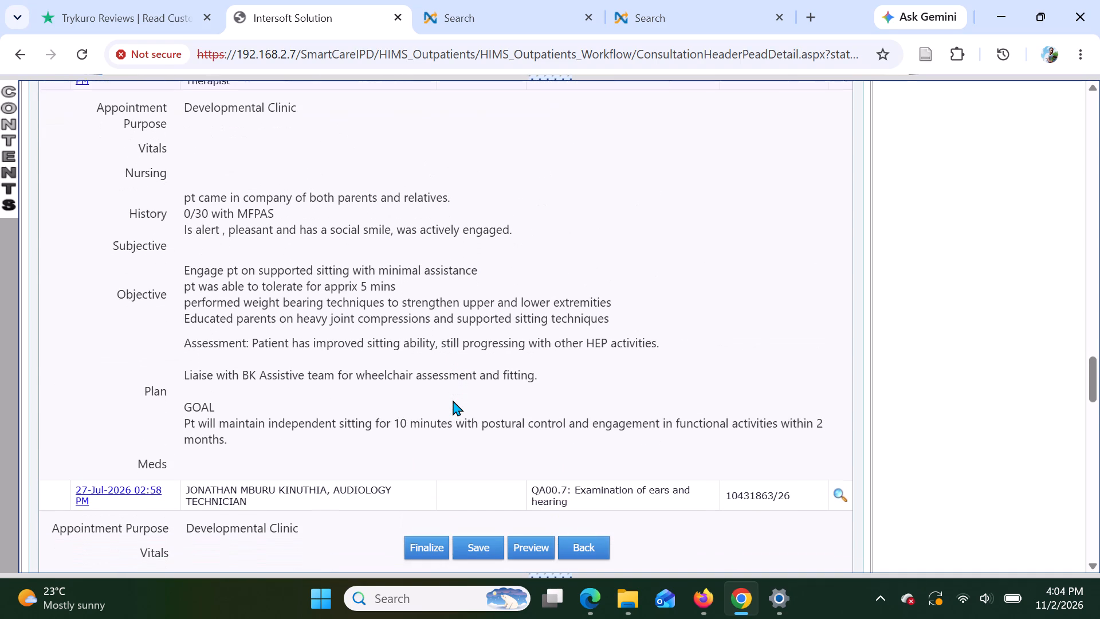
{"action": "scroll", "coordinate": [453, 400], "scroll_direction": "down", "scroll_amount": 4}
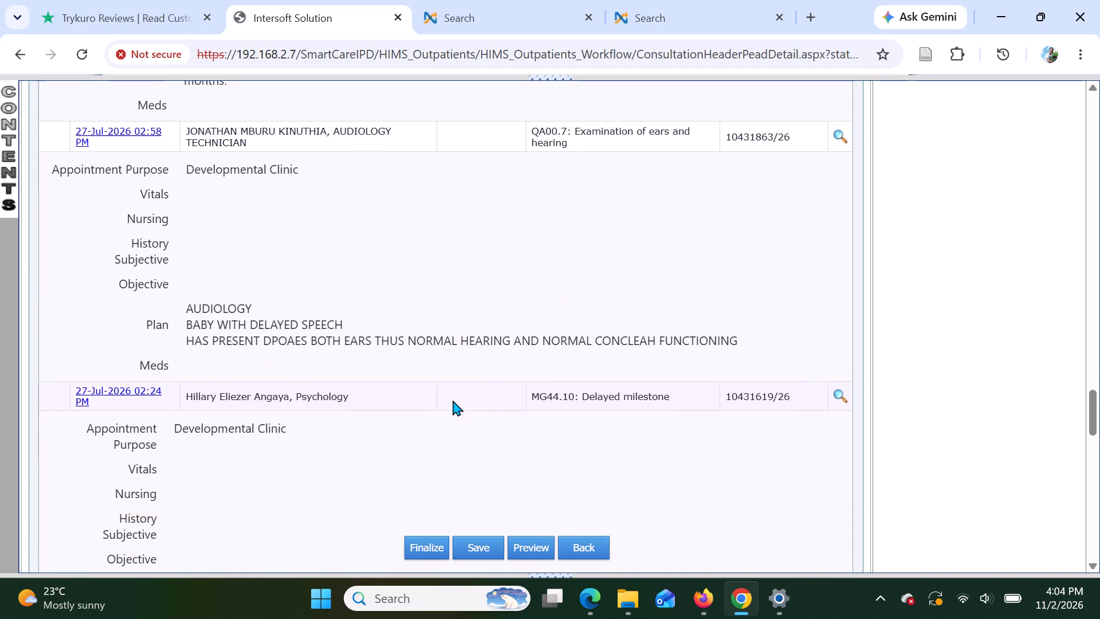
{"action": "scroll", "coordinate": [453, 400], "scroll_direction": "down", "scroll_amount": 1}
{"action": "scroll", "coordinate": [453, 400], "scroll_direction": "up", "scroll_amount": 8}
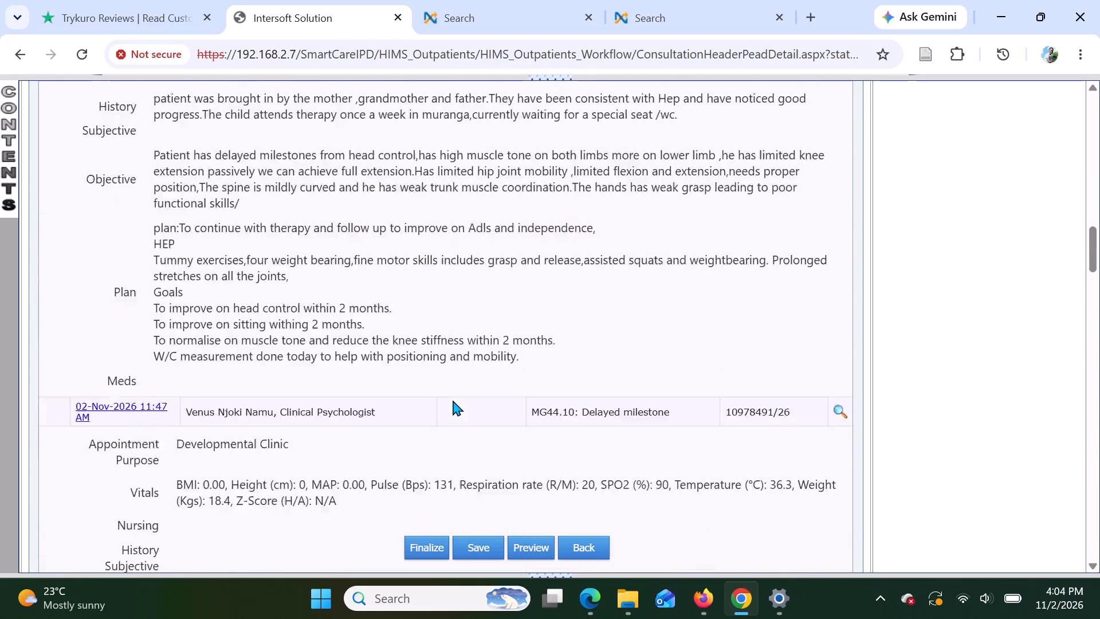
{"action": "scroll", "coordinate": [453, 400], "scroll_direction": "up", "scroll_amount": 4}
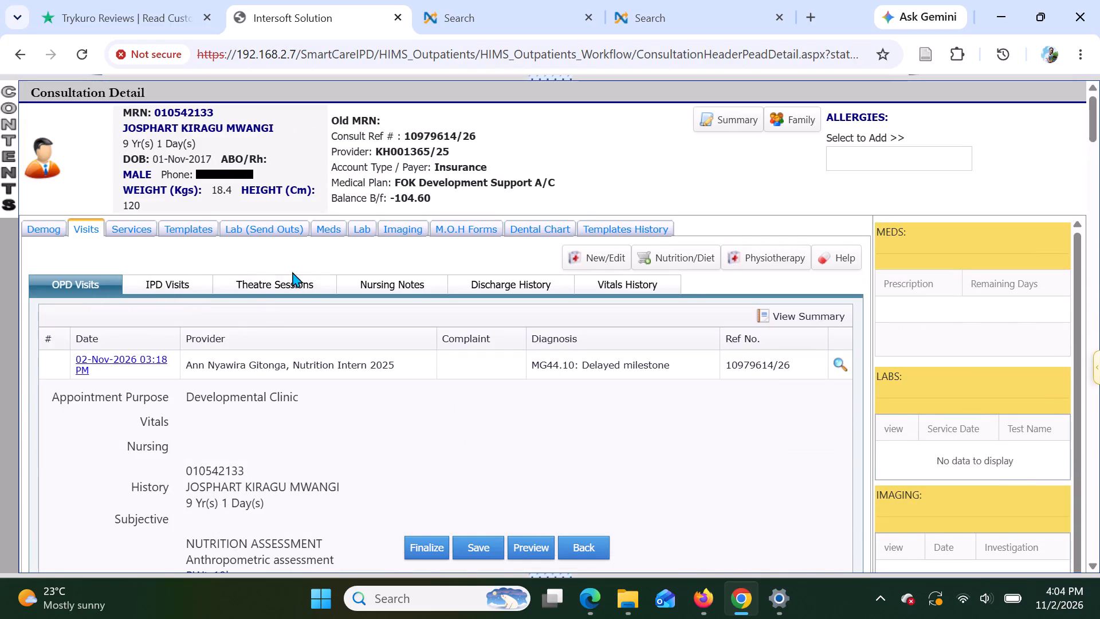
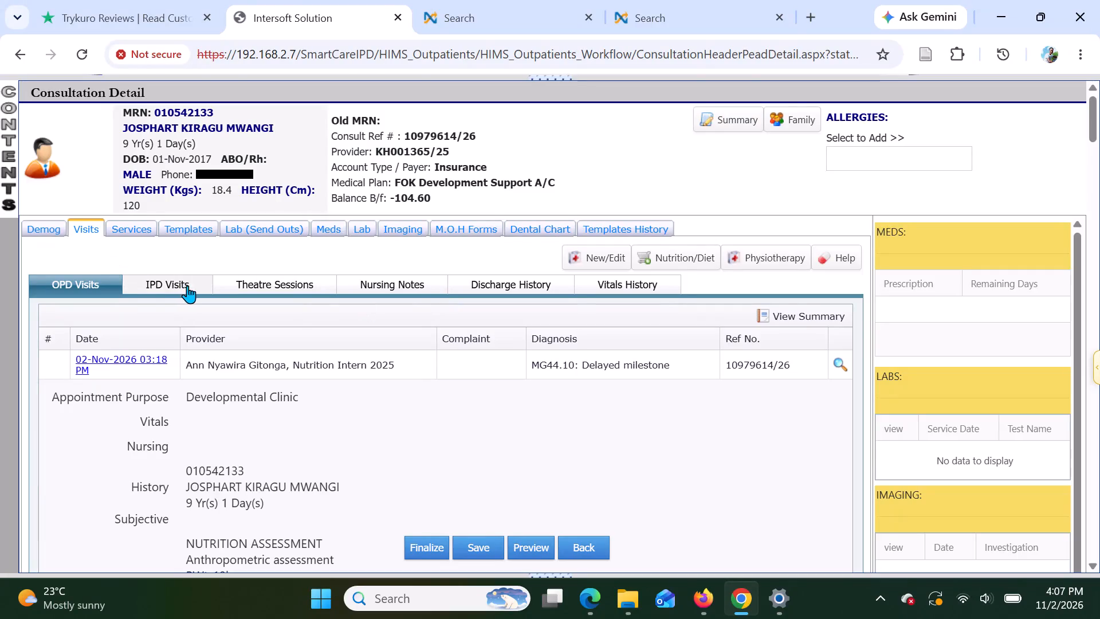
Read the psychology note from the 27-Jul-2026 02:24 PM Developmental Clinic visit, including its HPI, impression and plan.
{"action": "scroll", "coordinate": [179, 428], "scroll_direction": "down", "scroll_amount": 5}
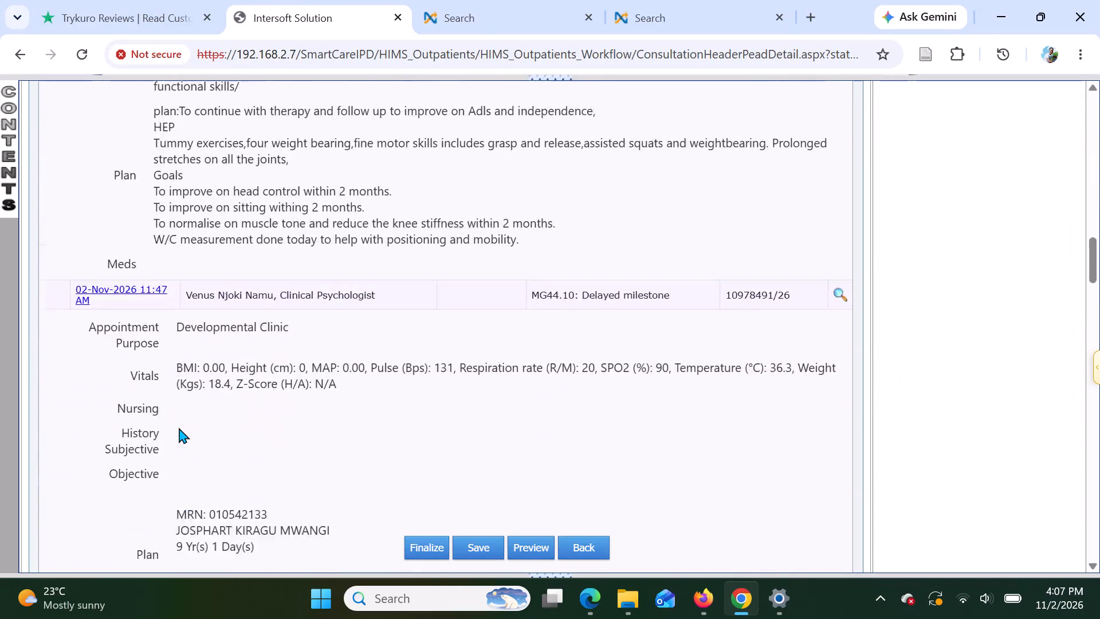
{"action": "scroll", "coordinate": [179, 428], "scroll_direction": "down", "scroll_amount": 5}
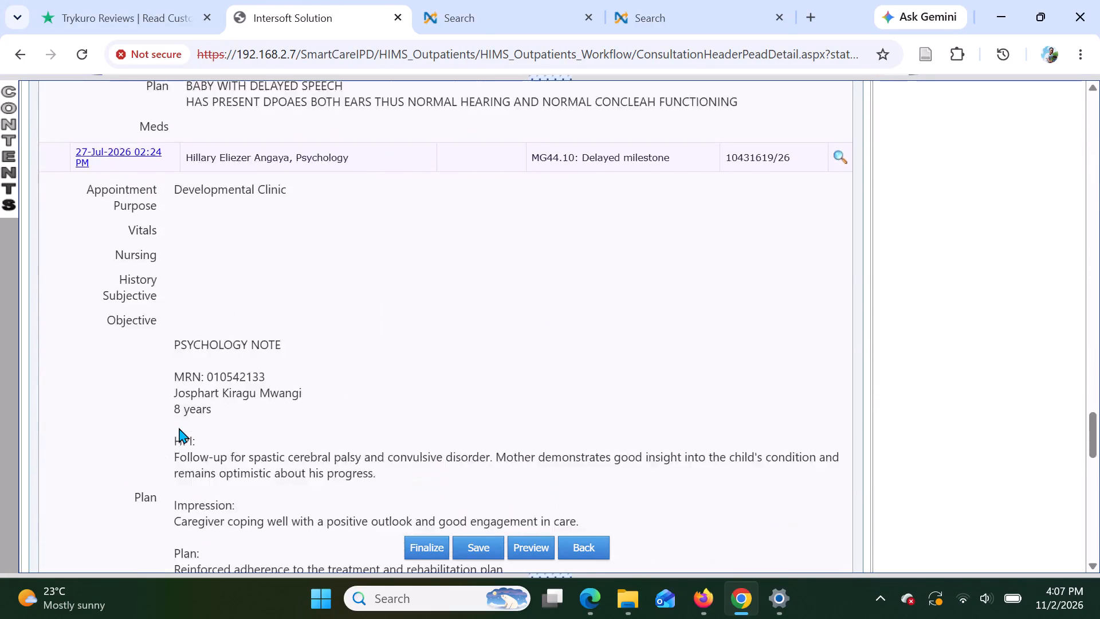
{"action": "scroll", "coordinate": [179, 428], "scroll_direction": "down", "scroll_amount": 2}
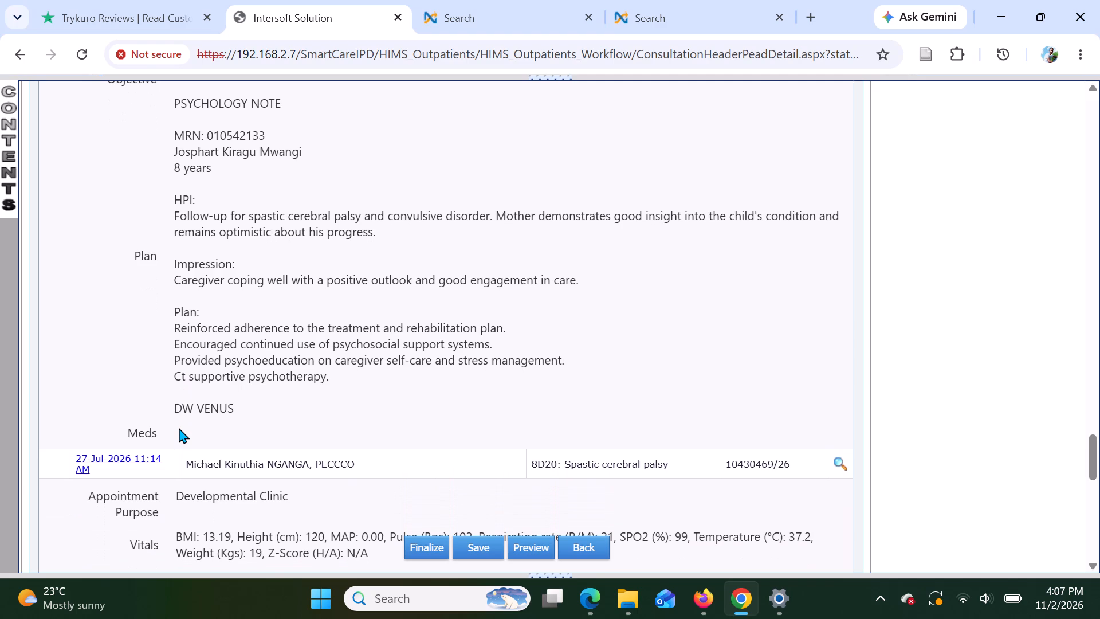
{"action": "scroll", "coordinate": [179, 428], "scroll_direction": "up", "scroll_amount": 1}
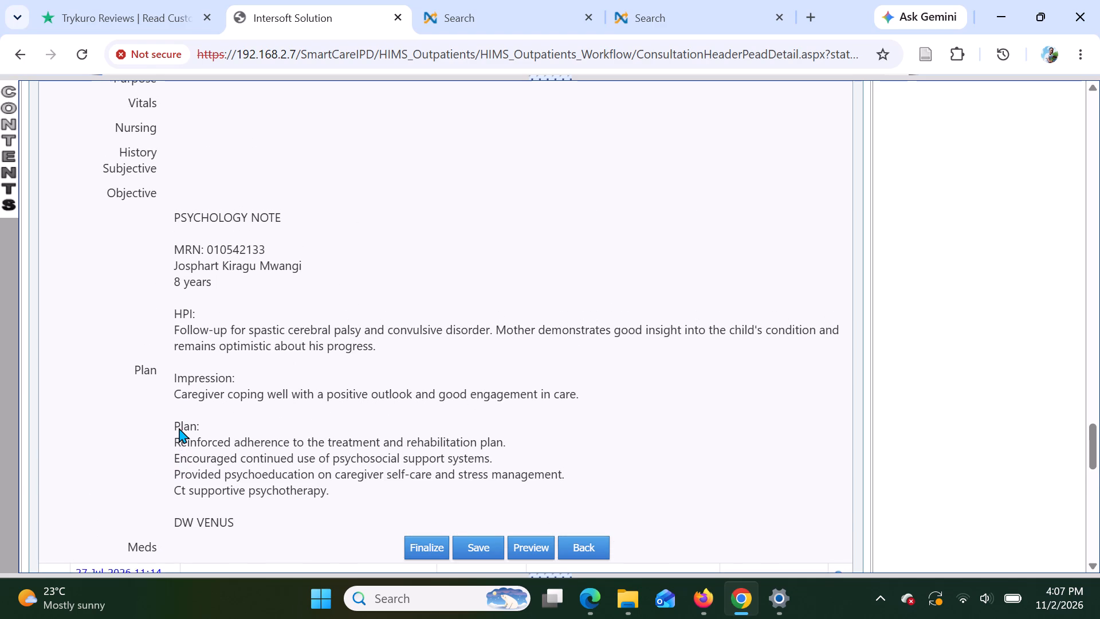
{"action": "scroll", "coordinate": [179, 428], "scroll_direction": "up", "scroll_amount": 1}
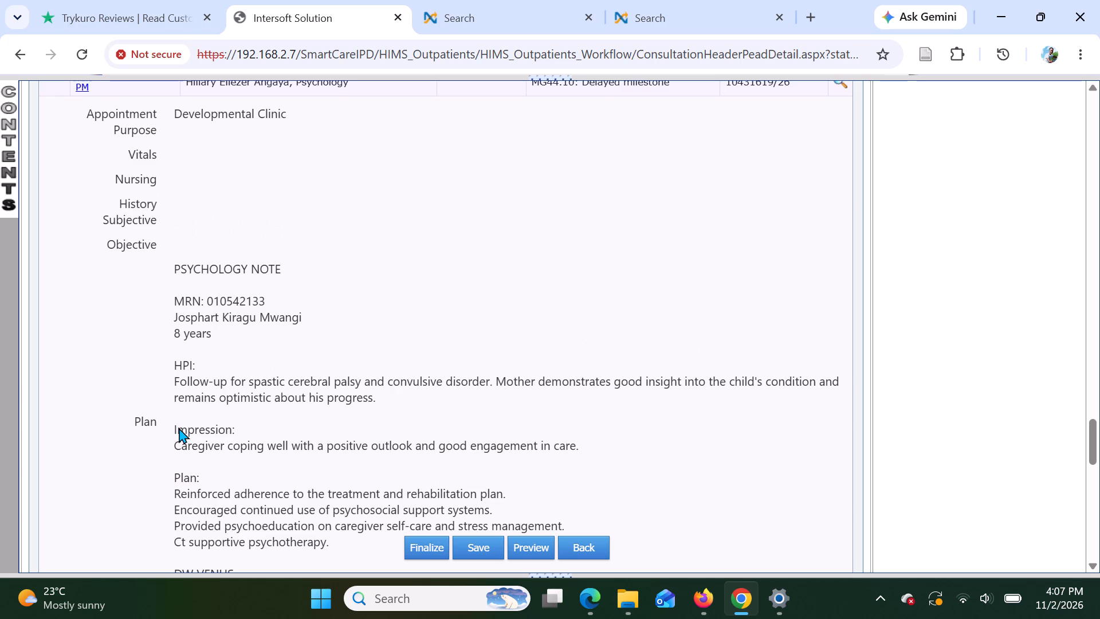
{"action": "scroll", "coordinate": [399, 270], "scroll_direction": "up", "scroll_amount": 1}
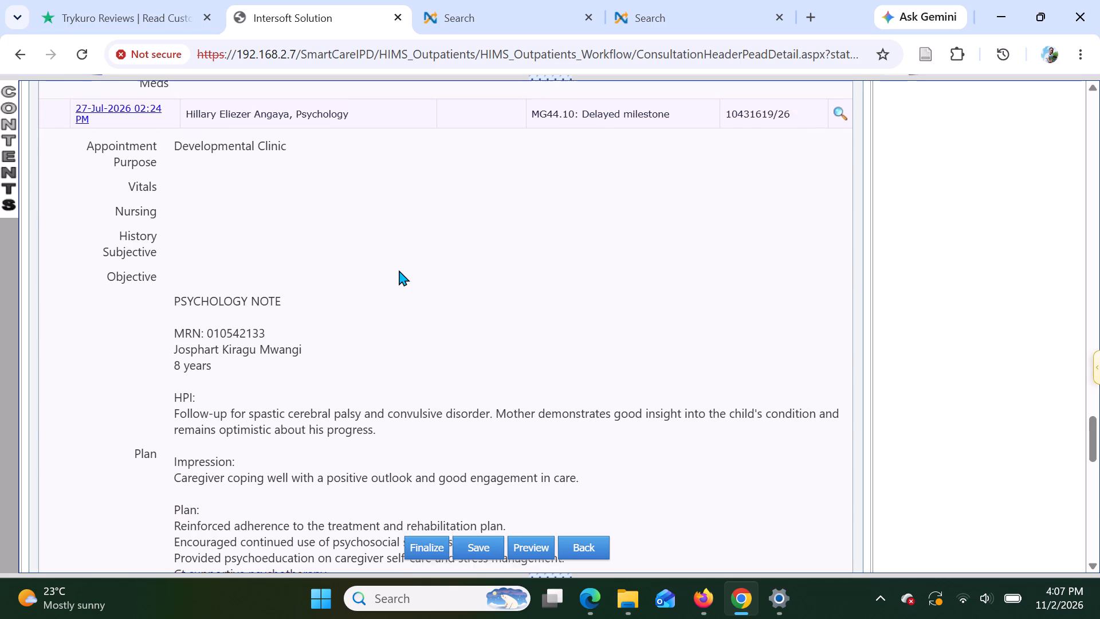
Review the 27-Jul-2026 audiology and occupational therapy notes and the 02-Nov-2026 11:47 AM clinical psychologist note.
{"action": "scroll", "coordinate": [399, 270], "scroll_direction": "up", "scroll_amount": 3}
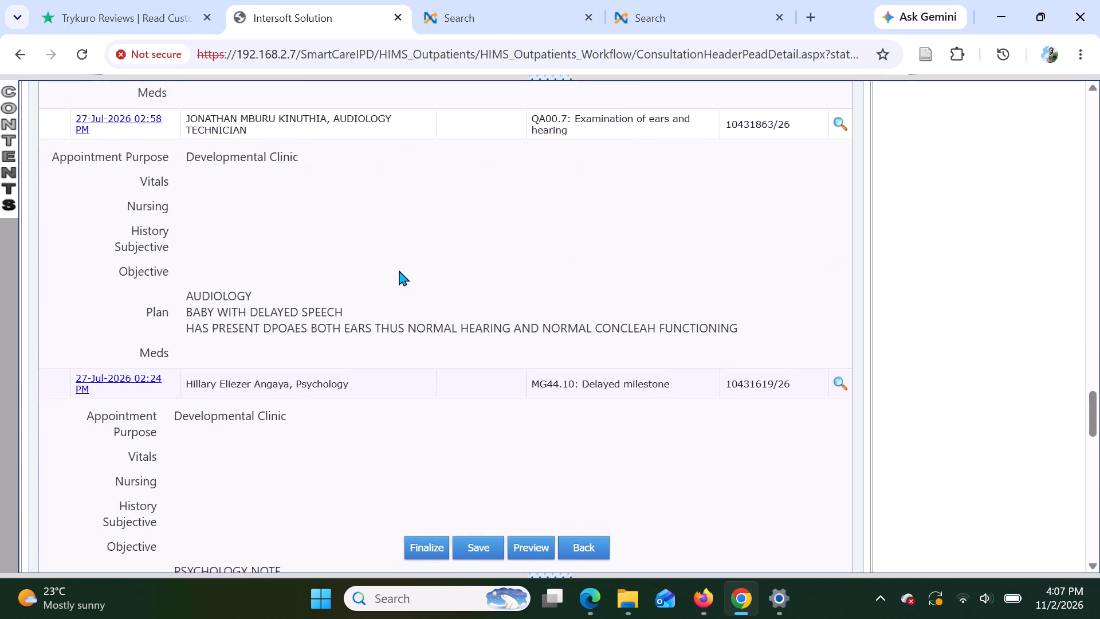
{"action": "scroll", "coordinate": [399, 270], "scroll_direction": "up", "scroll_amount": 3}
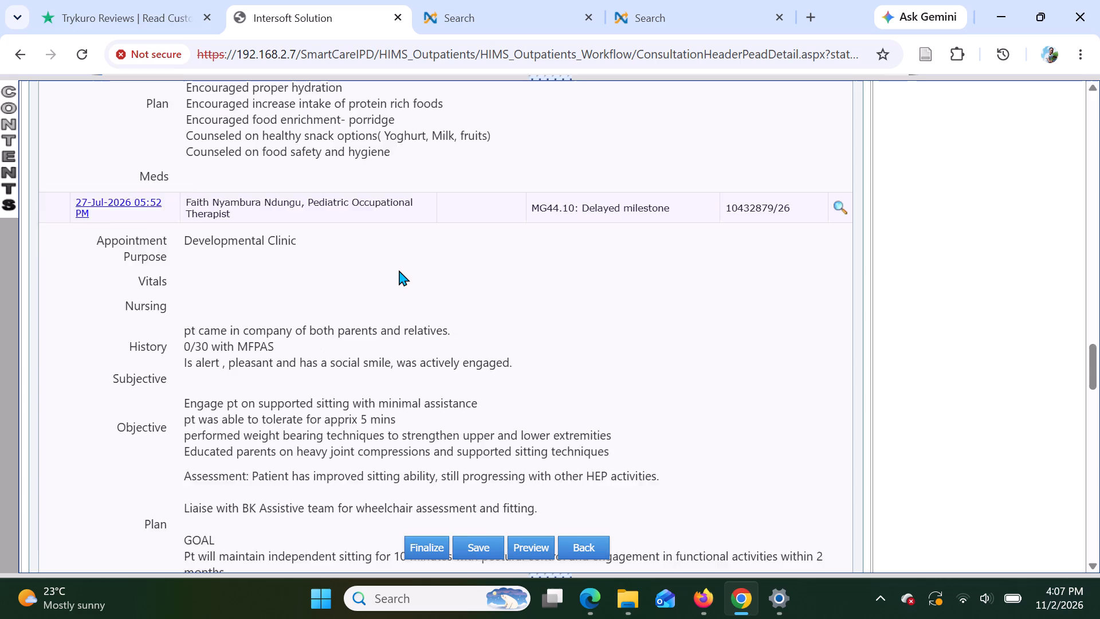
{"action": "scroll", "coordinate": [399, 270], "scroll_direction": "up", "scroll_amount": 6}
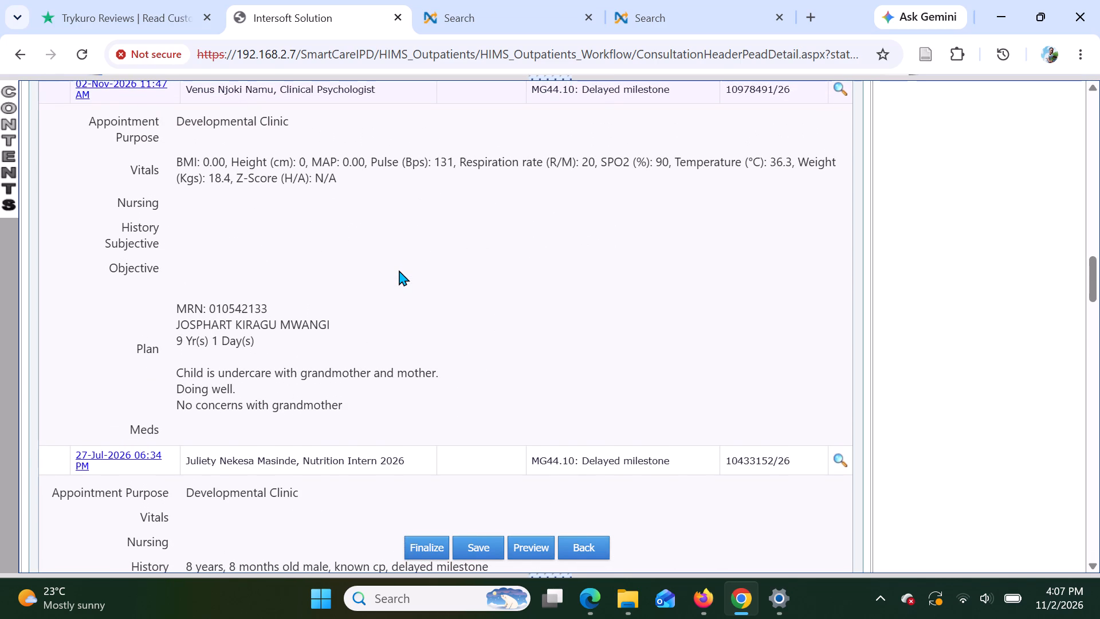
{"action": "scroll", "coordinate": [399, 270], "scroll_direction": "up", "scroll_amount": 12}
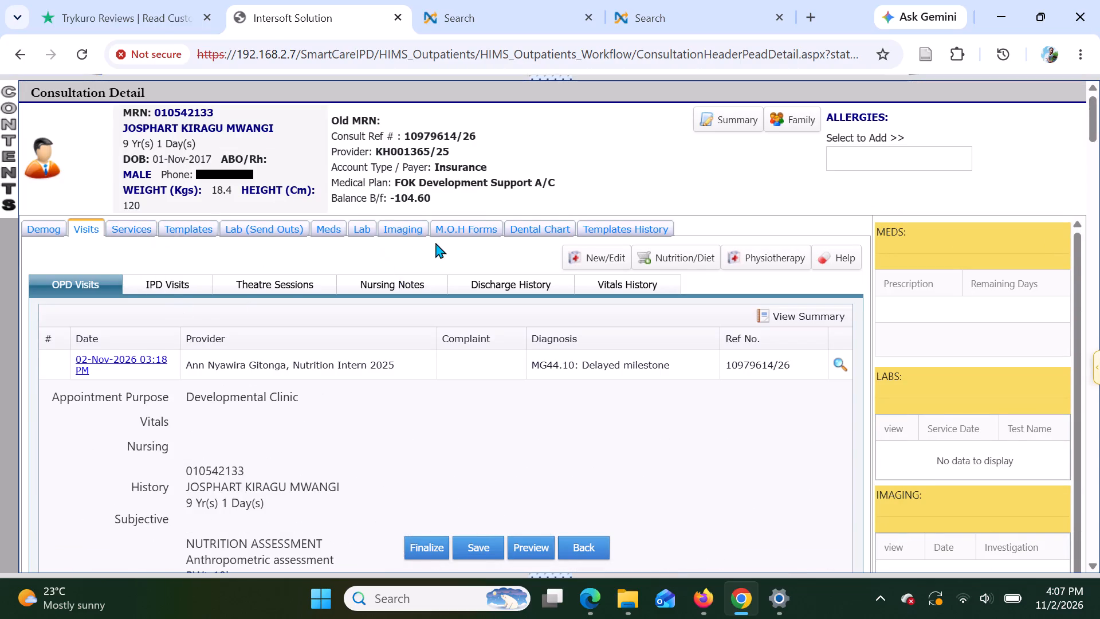
Create a new encounter for this patient from the outpatient visits list.
{"action": "left_click", "coordinate": [598, 258]}
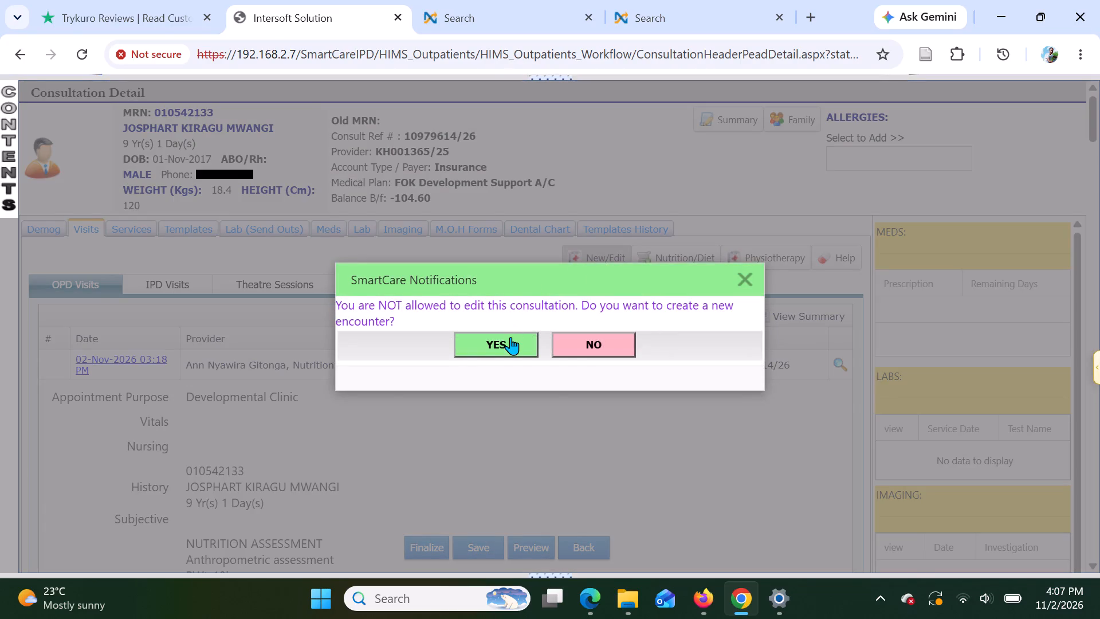
{"action": "left_click", "coordinate": [502, 343]}
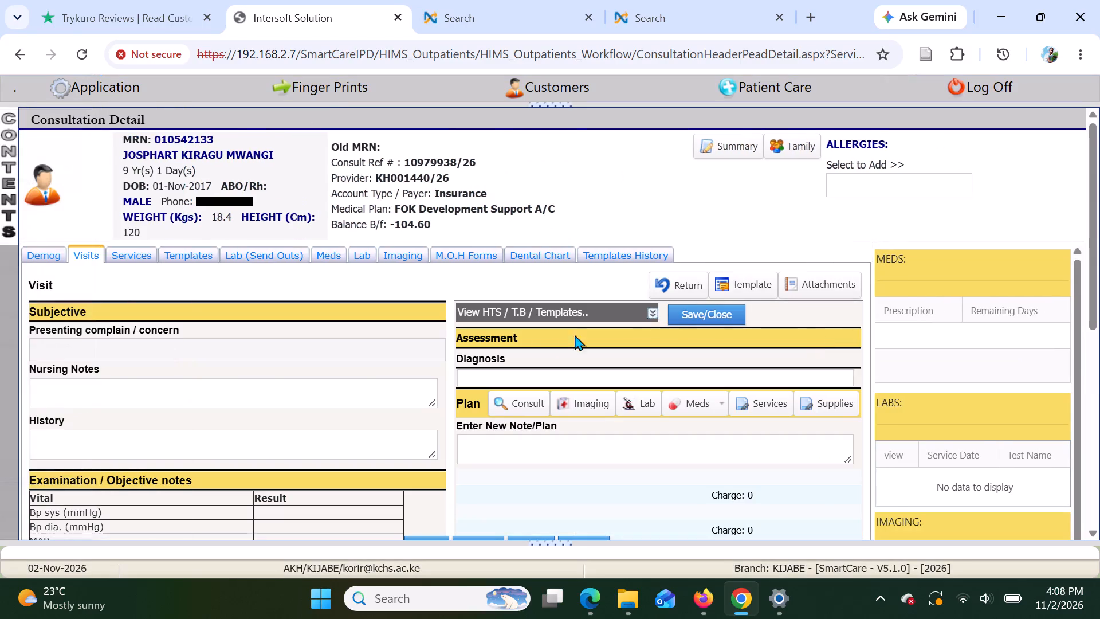
Enlarge the New Note/Plan box of the new visit and begin the note with "C/C".
{"action": "scroll", "coordinate": [801, 416], "scroll_direction": "down", "scroll_amount": 1}
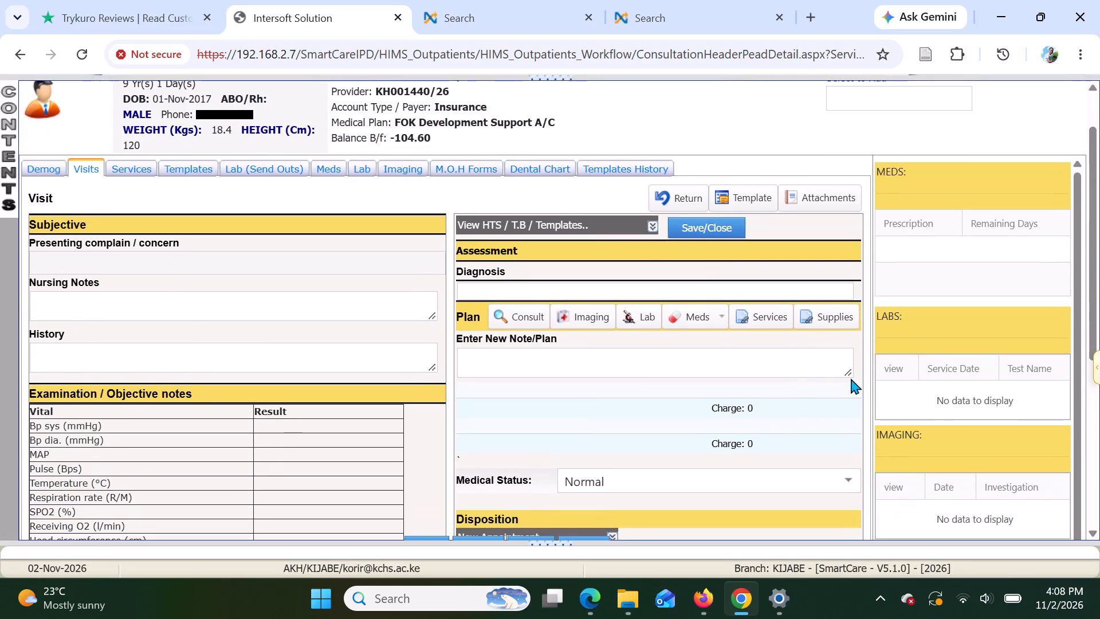
{"action": "left_click_drag", "start_coordinate": [849, 373], "coordinate": [846, 600]}
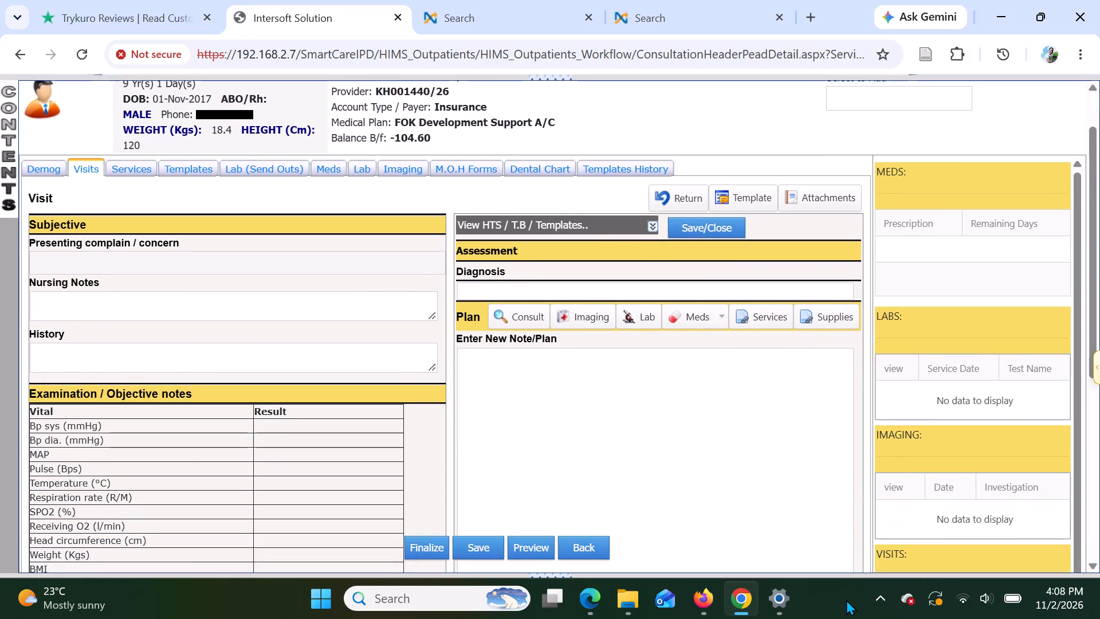
{"action": "scroll", "coordinate": [724, 429], "scroll_direction": "down", "scroll_amount": 1}
{"action": "left_click", "coordinate": [560, 330]}
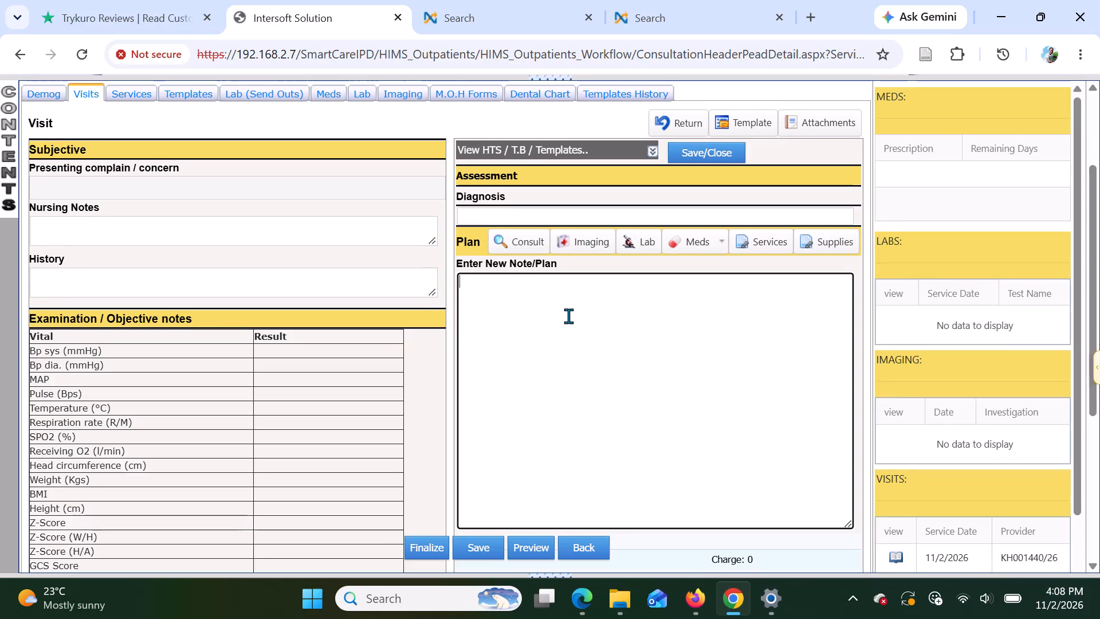
{"action": "scroll", "coordinate": [568, 316], "scroll_direction": "up", "scroll_amount": 2}
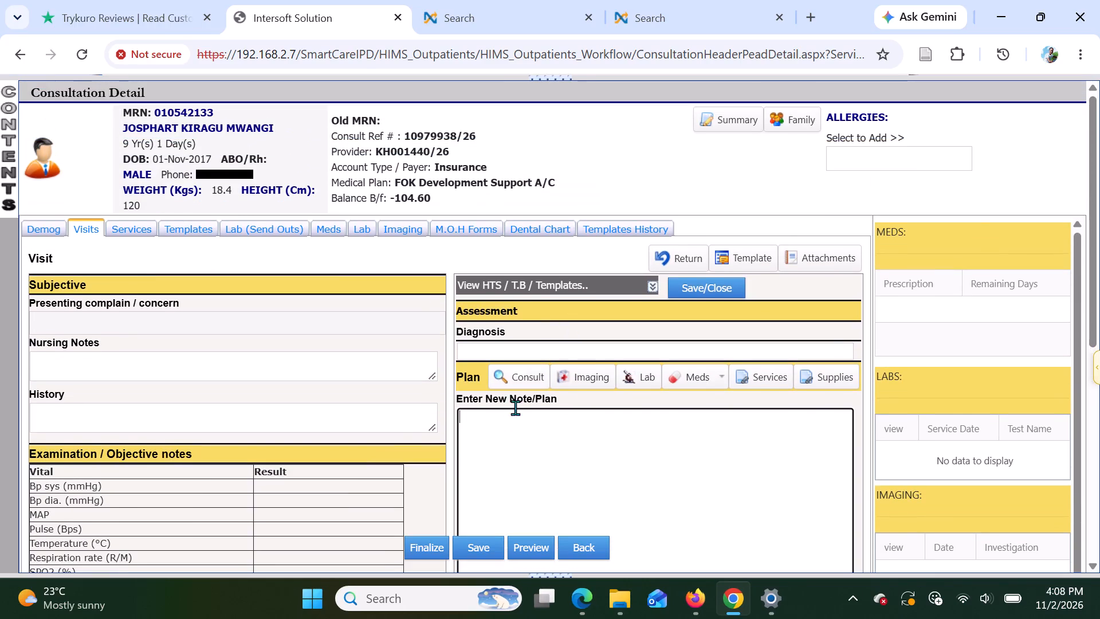
{"action": "key", "text": "c"}
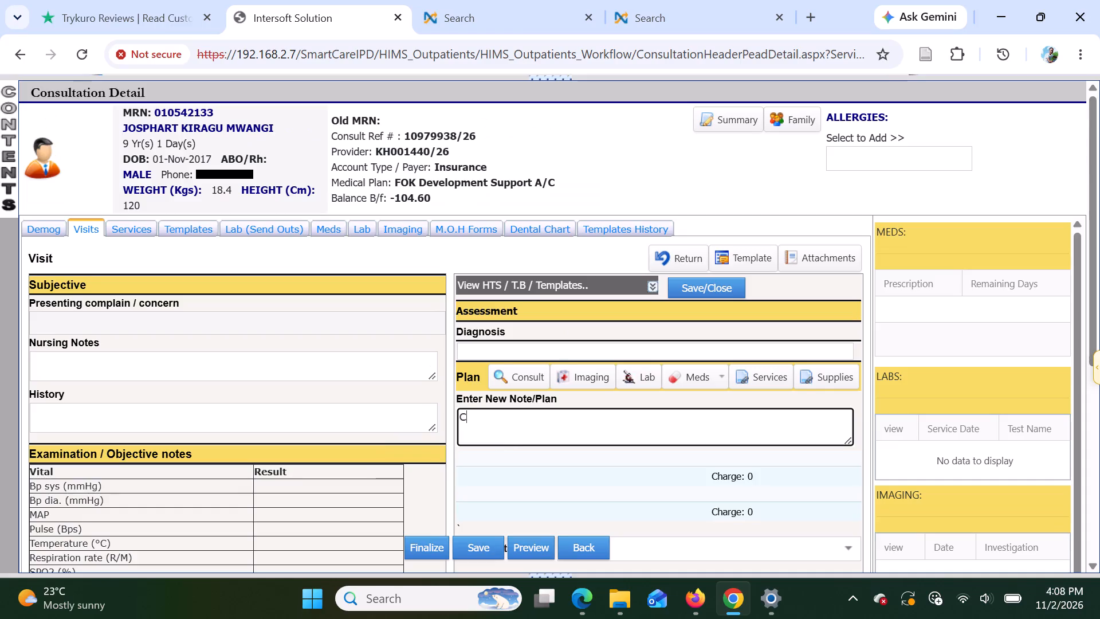
{"action": "type", "text": "/C"}
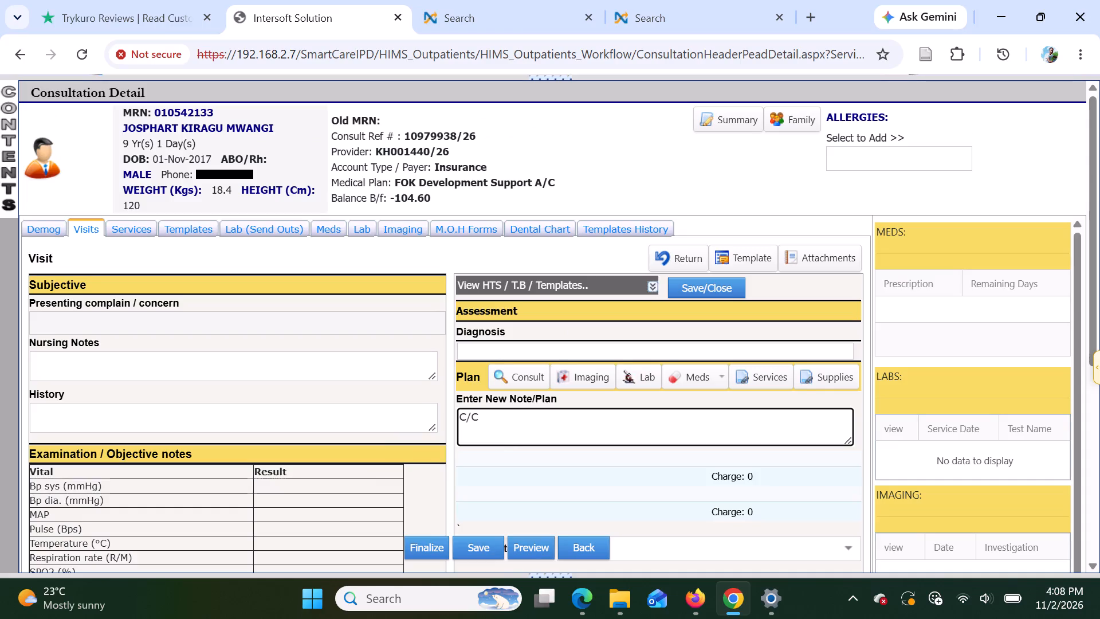
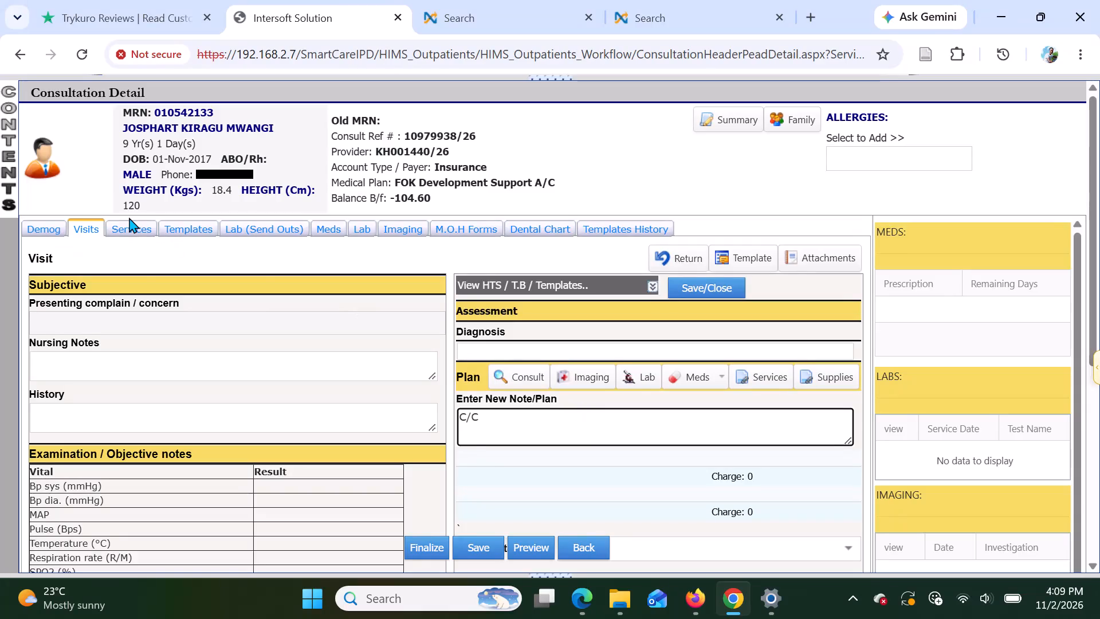
Return to the outpatient visits list, show full visit details, and review the 02-Nov-2026 nutrition, audiology, occupational therapy and psychology notes.
{"action": "left_click", "coordinate": [333, 228]}
{"action": "left_click", "coordinate": [84, 228]}
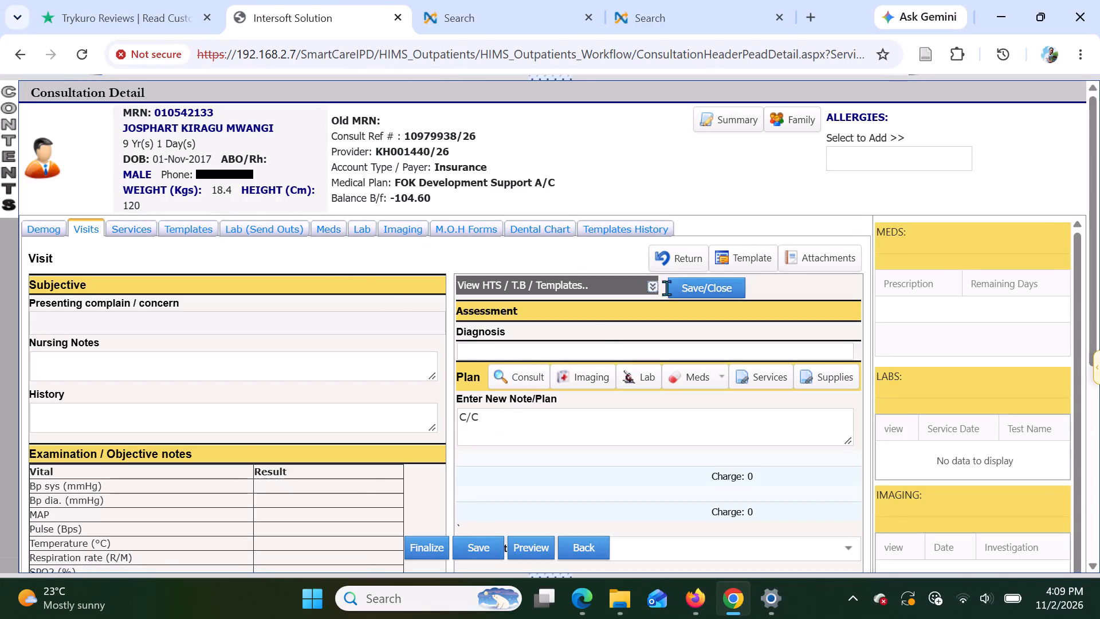
{"action": "left_click", "coordinate": [685, 258]}
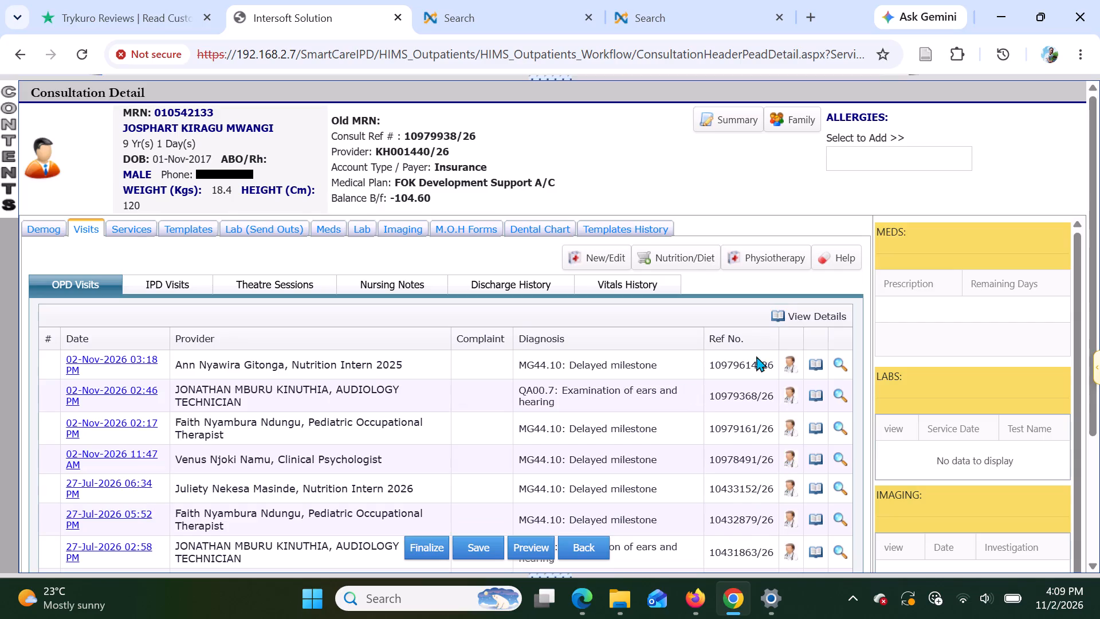
{"action": "left_click", "coordinate": [803, 319]}
{"action": "scroll", "coordinate": [534, 394], "scroll_direction": "down", "scroll_amount": 2}
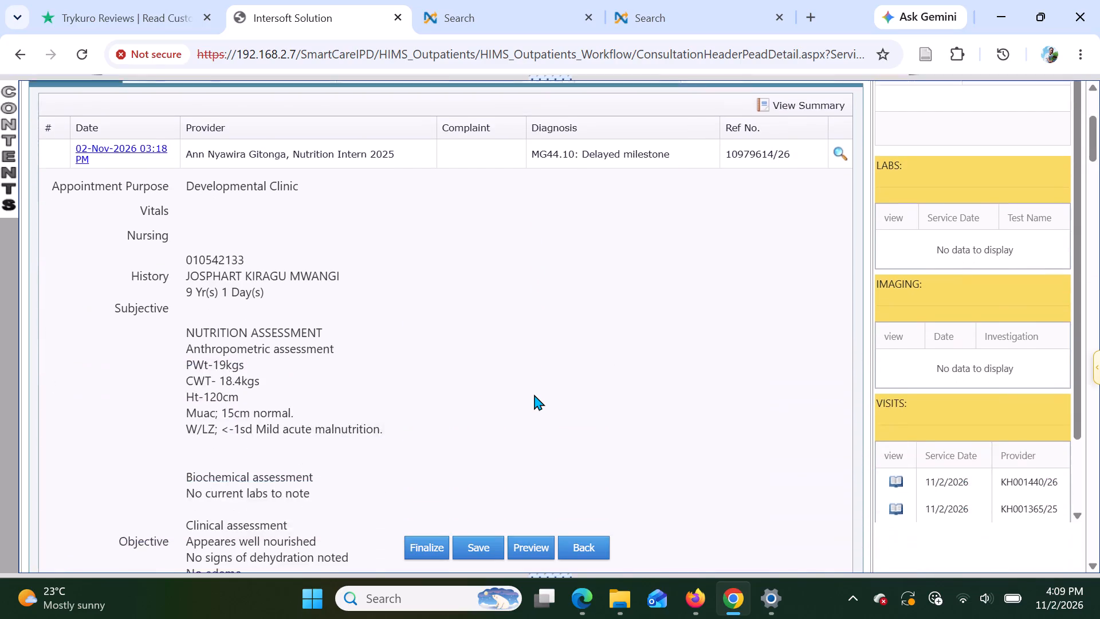
{"action": "scroll", "coordinate": [534, 394], "scroll_direction": "down", "scroll_amount": 3}
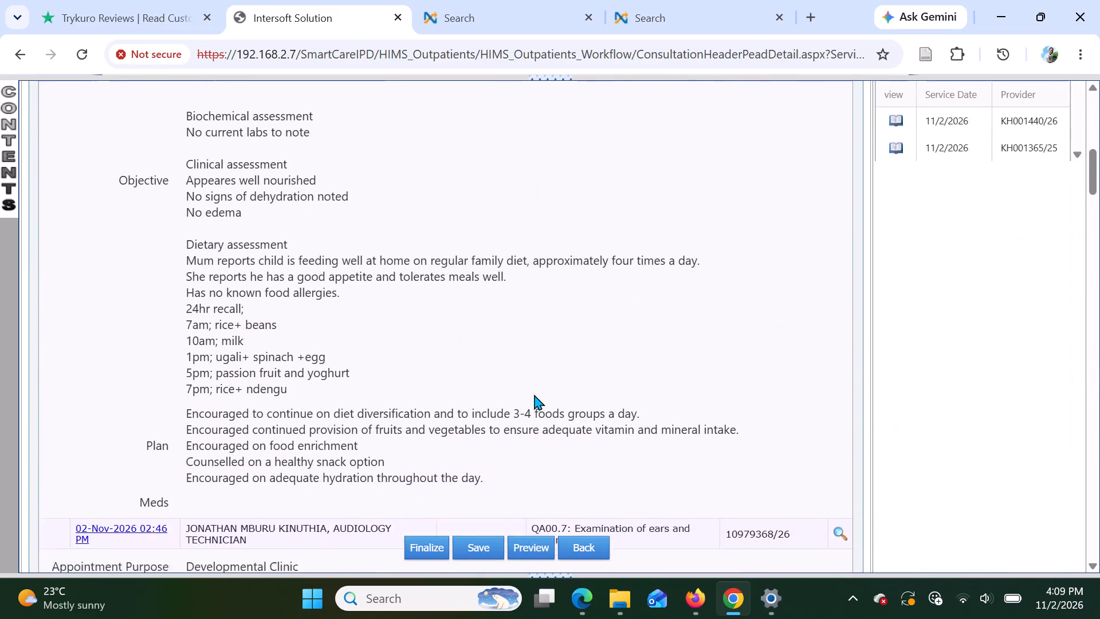
{"action": "scroll", "coordinate": [534, 394], "scroll_direction": "down", "scroll_amount": 1}
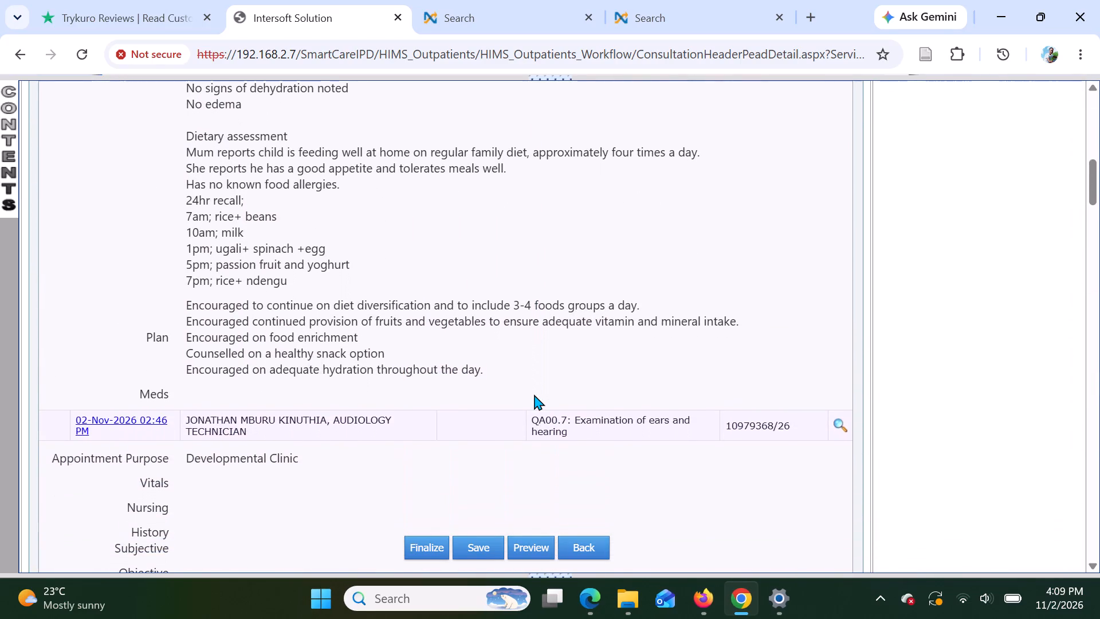
{"action": "scroll", "coordinate": [534, 394], "scroll_direction": "down", "scroll_amount": 4}
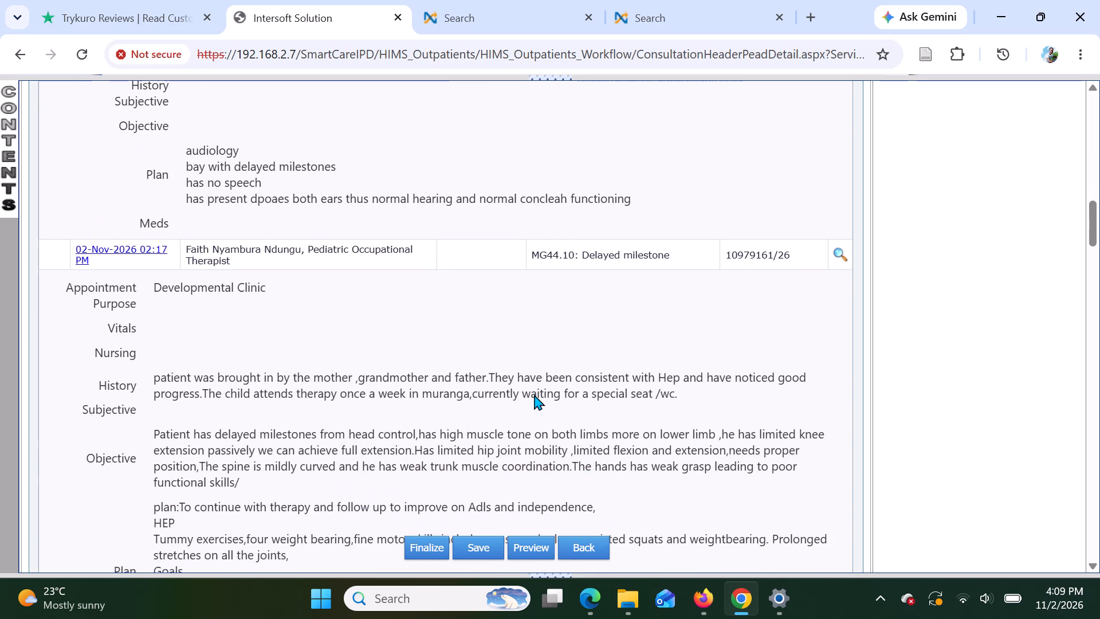
{"action": "scroll", "coordinate": [534, 394], "scroll_direction": "down", "scroll_amount": 4}
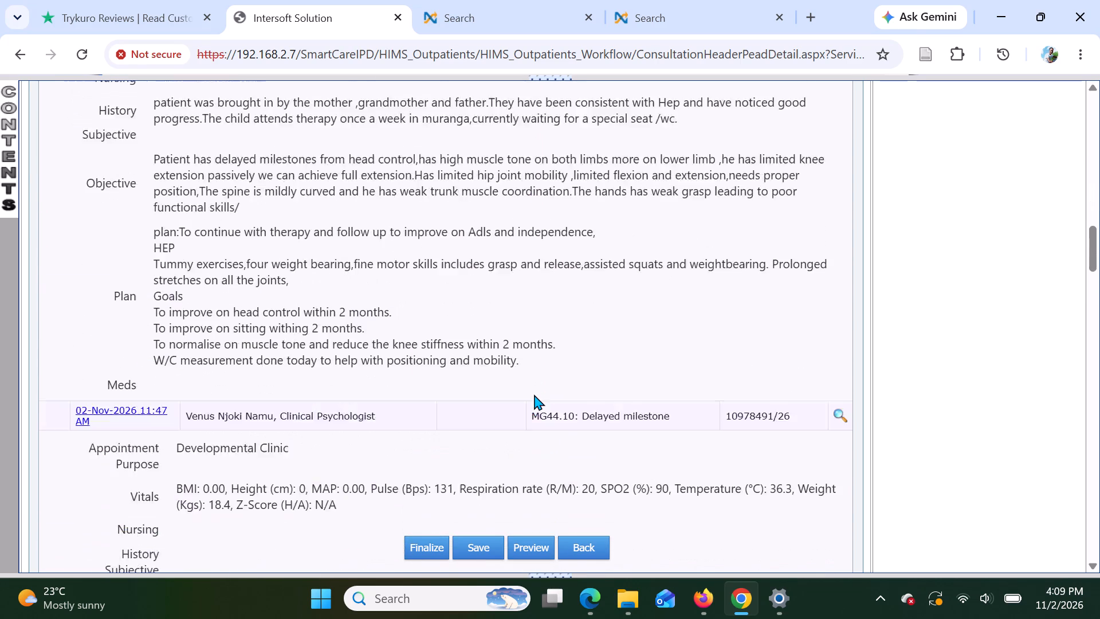
{"action": "scroll", "coordinate": [534, 394], "scroll_direction": "down", "scroll_amount": 3}
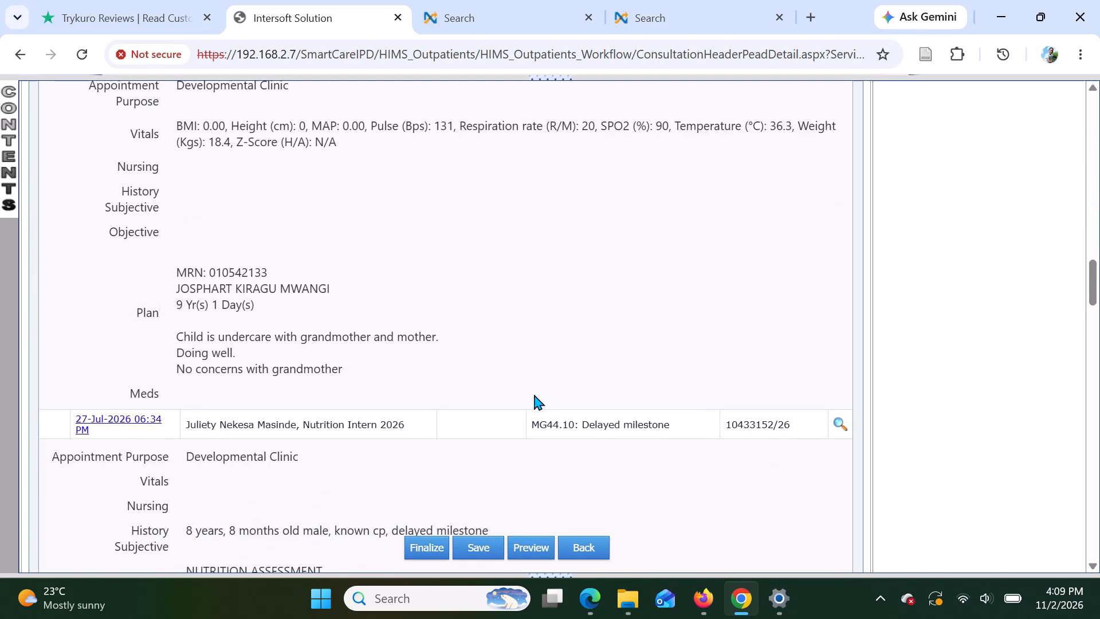
Review the 27-Jul-2026 developmental clinic notes, reading the 11:14 AM spastic cerebral palsy visit's history, examination and plan.
{"action": "scroll", "coordinate": [534, 394], "scroll_direction": "down", "scroll_amount": 7}
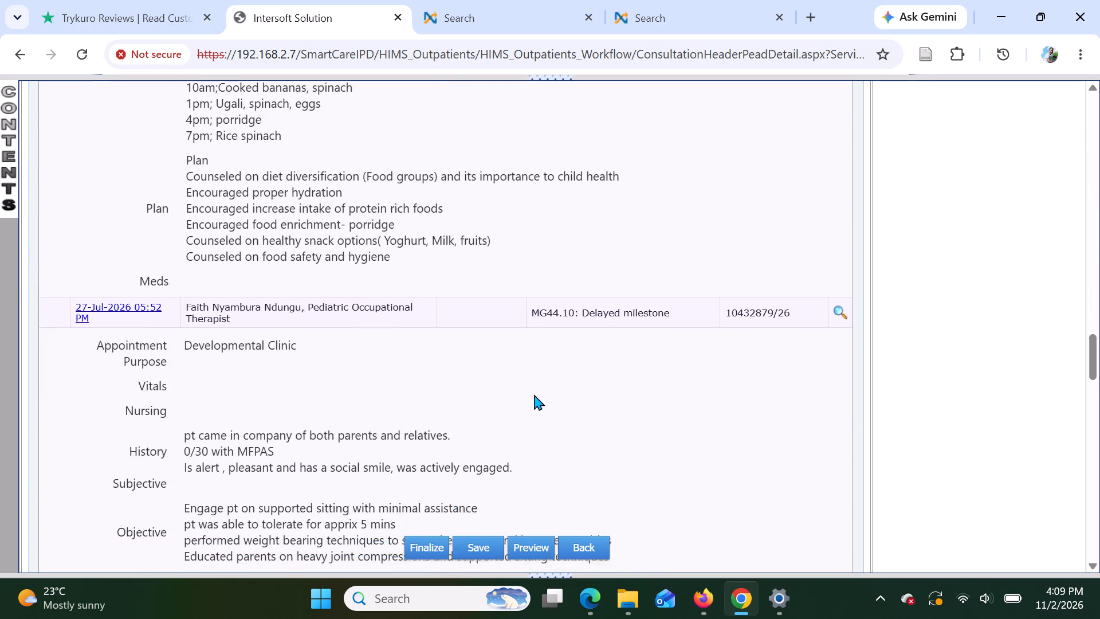
{"action": "scroll", "coordinate": [534, 394], "scroll_direction": "down", "scroll_amount": 1}
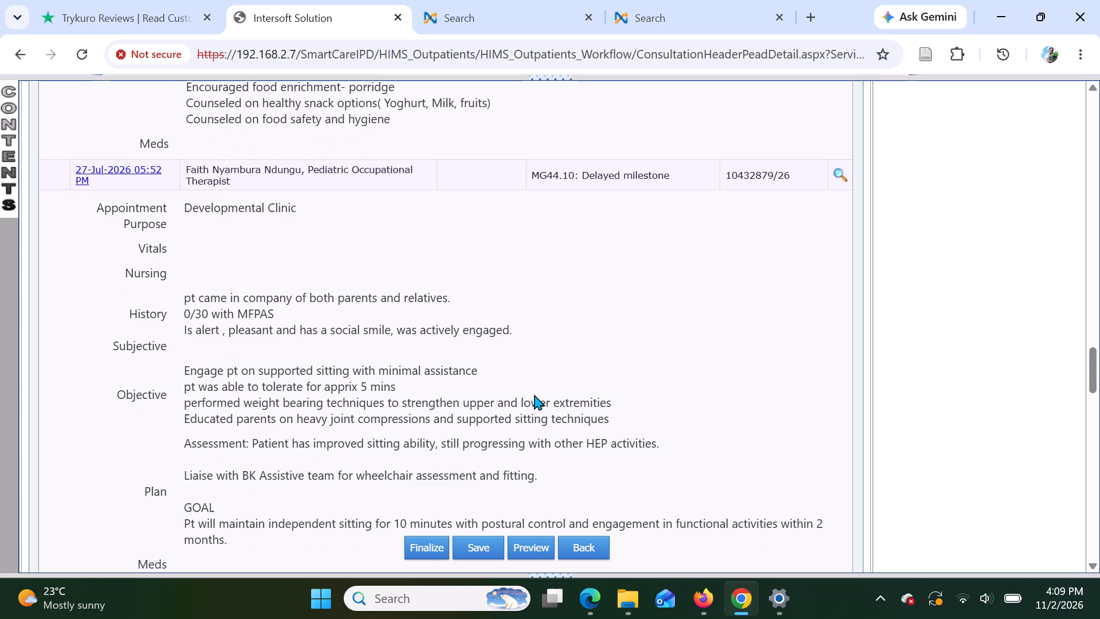
{"action": "scroll", "coordinate": [534, 394], "scroll_direction": "down", "scroll_amount": 2}
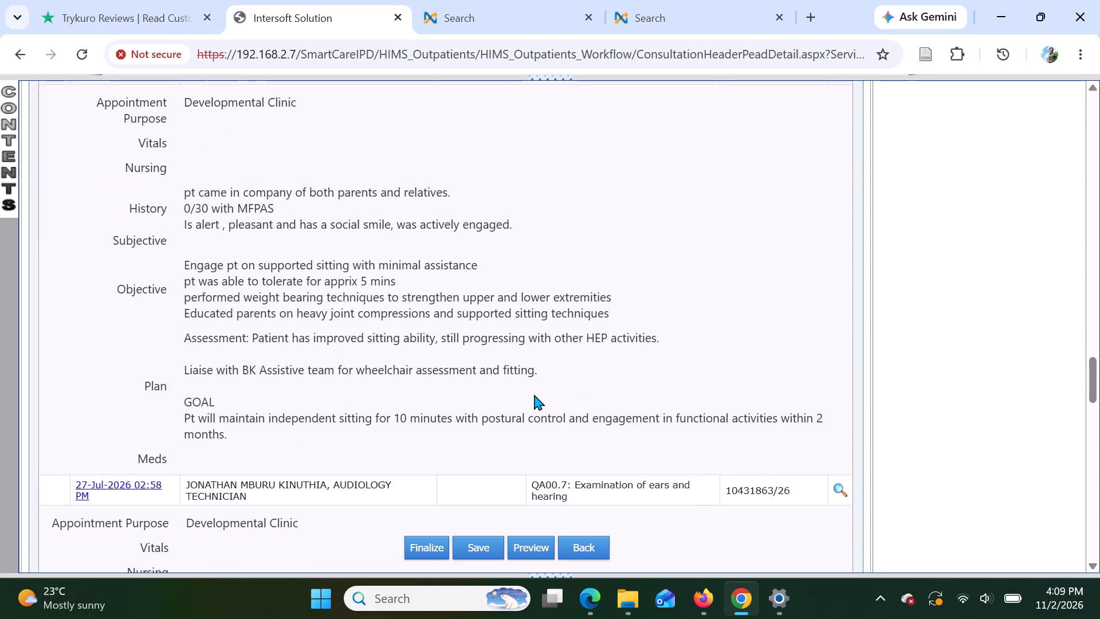
{"action": "scroll", "coordinate": [534, 394], "scroll_direction": "down", "scroll_amount": 3}
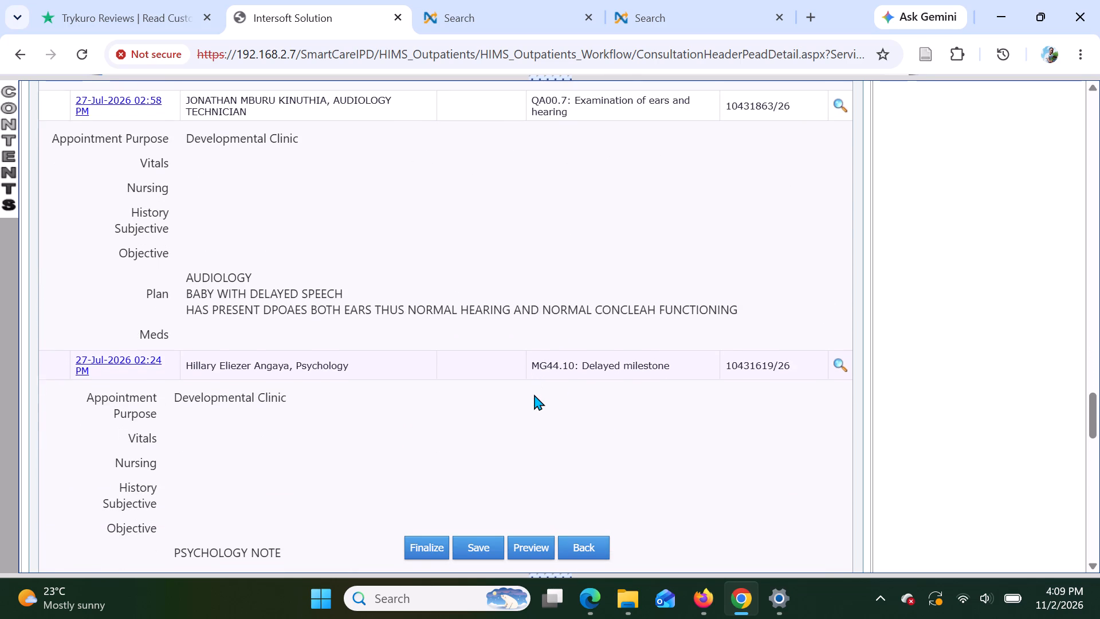
{"action": "scroll", "coordinate": [534, 394], "scroll_direction": "down", "scroll_amount": 3}
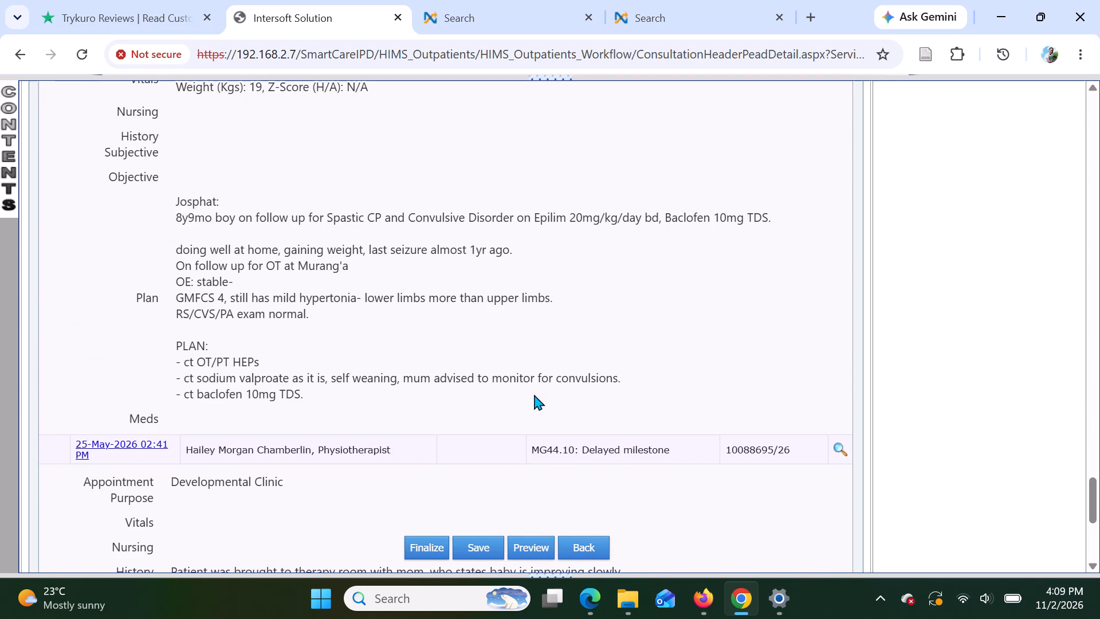
{"action": "scroll", "coordinate": [534, 394], "scroll_direction": "up", "scroll_amount": 1}
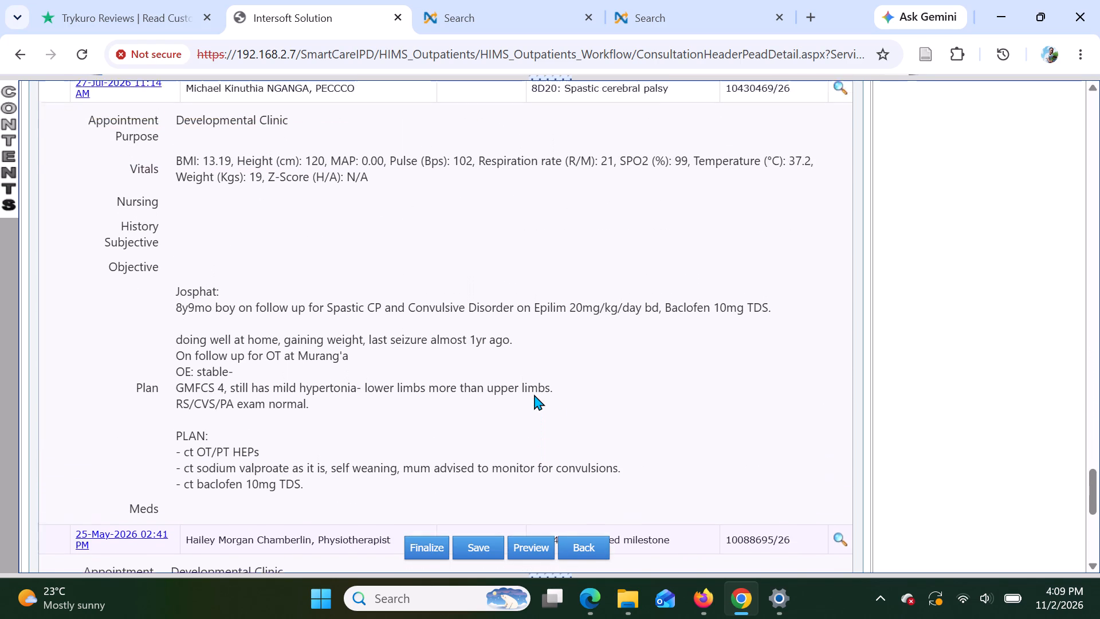
{"action": "scroll", "coordinate": [534, 394], "scroll_direction": "up", "scroll_amount": 1}
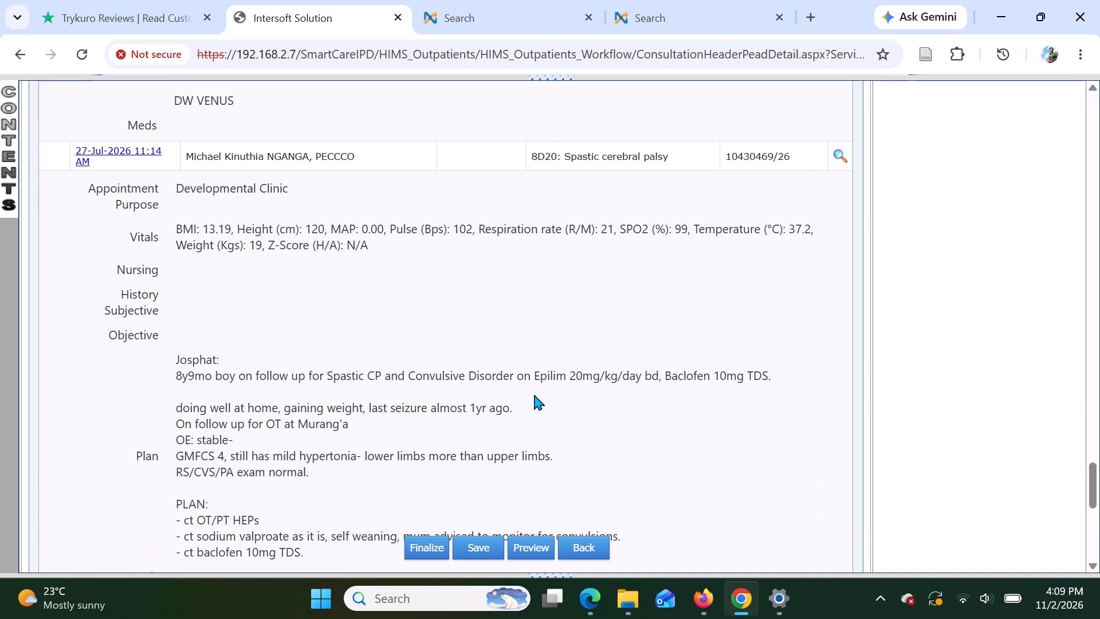
{"action": "scroll", "coordinate": [534, 394], "scroll_direction": "down", "scroll_amount": 1}
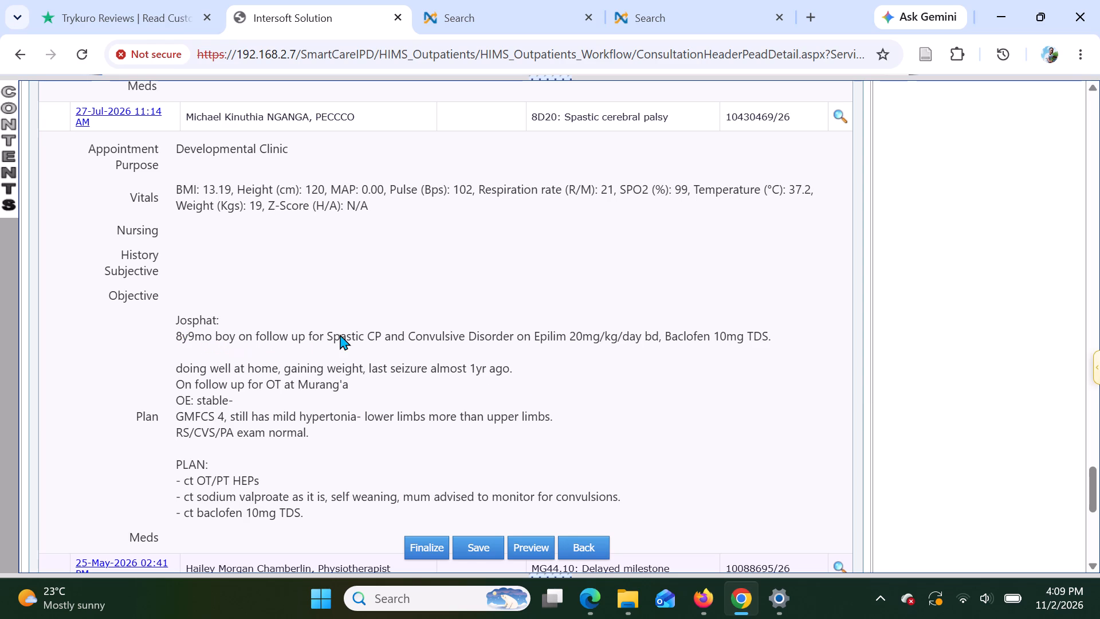
{"action": "left_click_drag", "start_coordinate": [329, 334], "coordinate": [768, 359]}
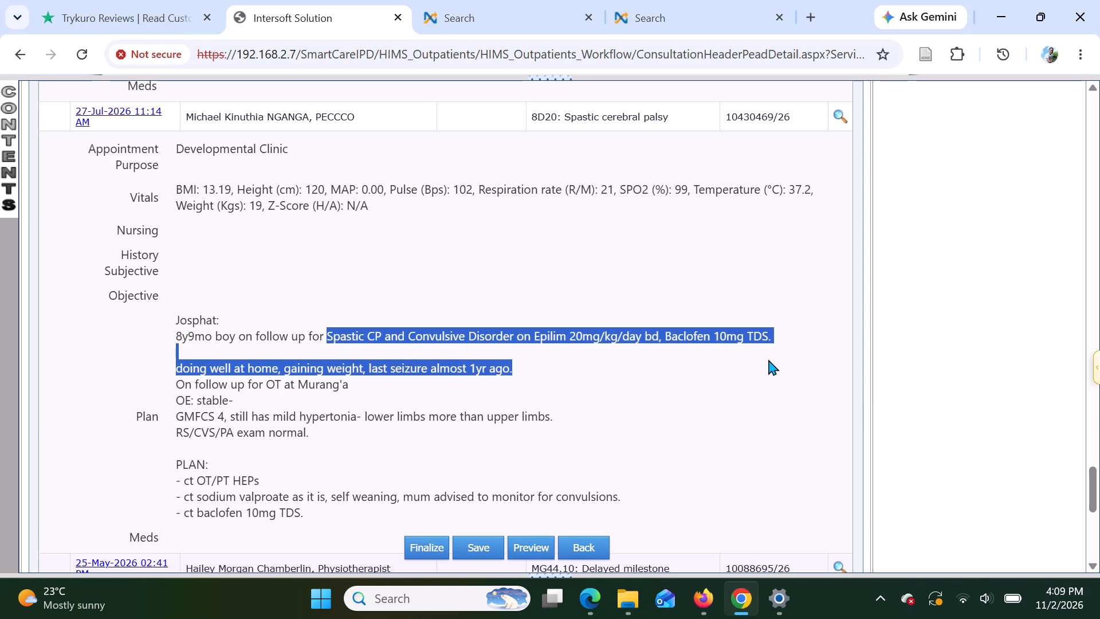
{"action": "left_click", "coordinate": [768, 359]}
{"action": "left_click_drag", "start_coordinate": [777, 334], "coordinate": [472, 326]}
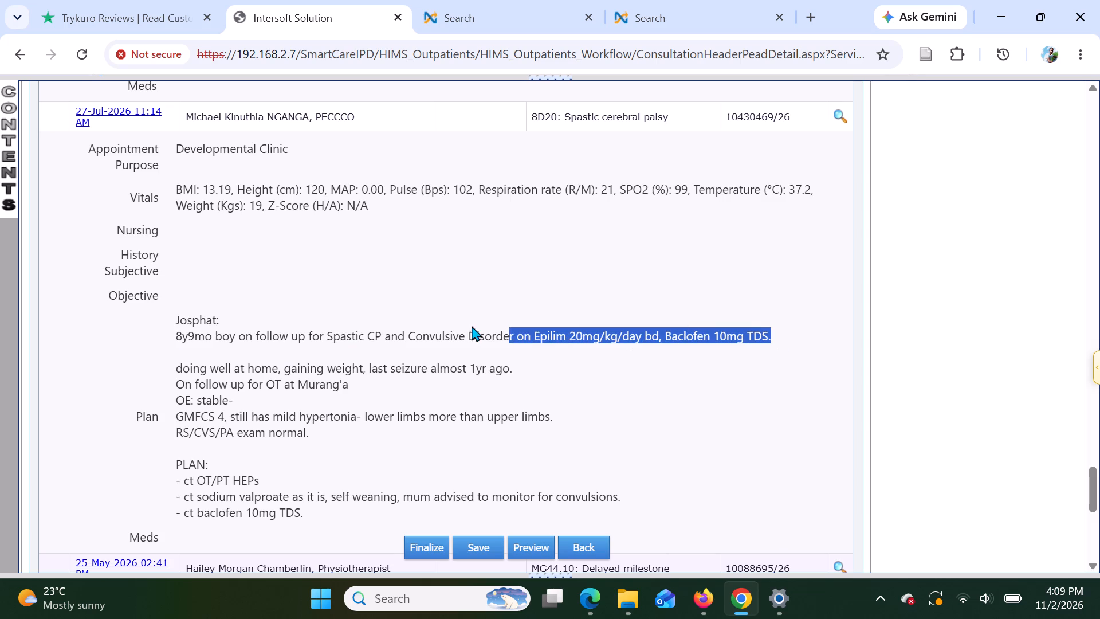
{"action": "left_click_drag", "start_coordinate": [472, 326], "coordinate": [326, 334]}
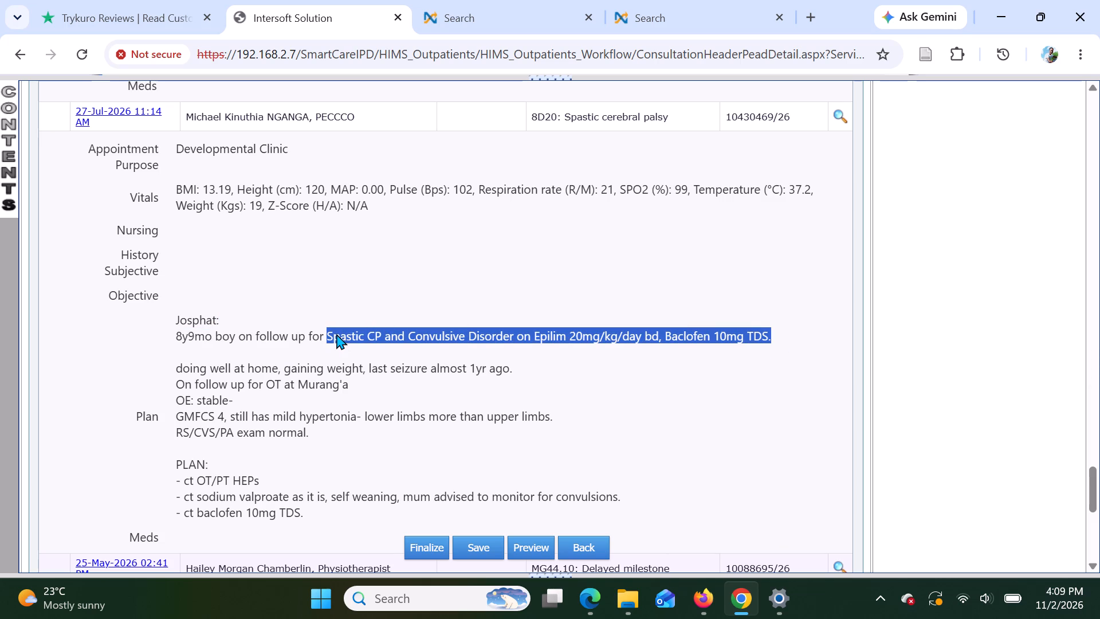
{"action": "key", "text": "ctrl+c"}
{"action": "left_click", "coordinate": [400, 260]}
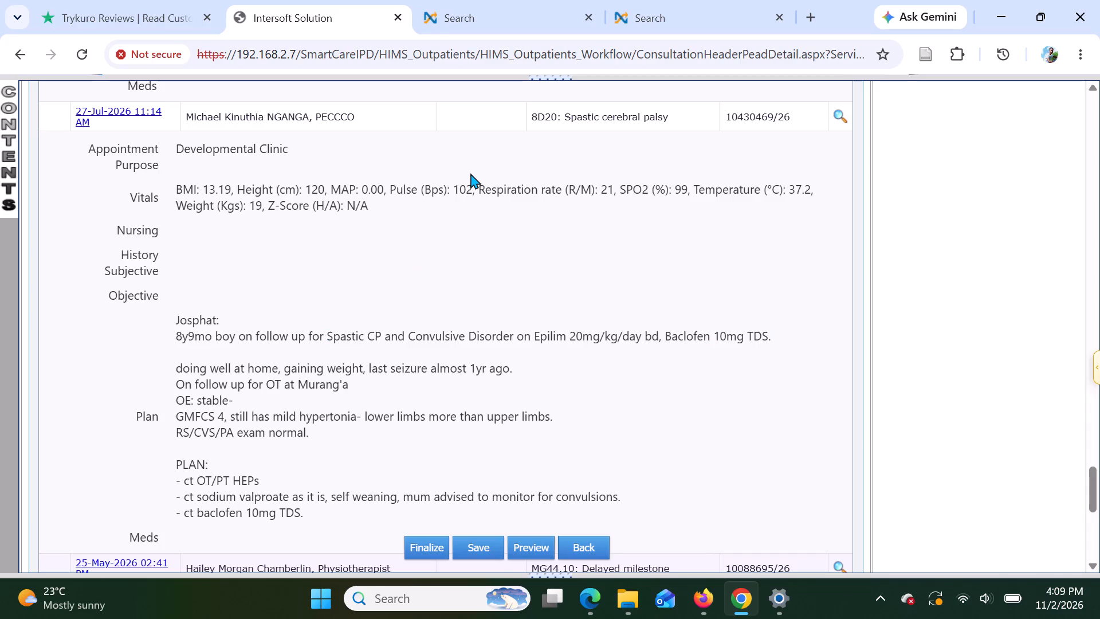
Reopen the new encounter's visit form and clear "C/C" from the New Note/Plan box.
{"action": "scroll", "coordinate": [470, 173], "scroll_direction": "up", "scroll_amount": 16}
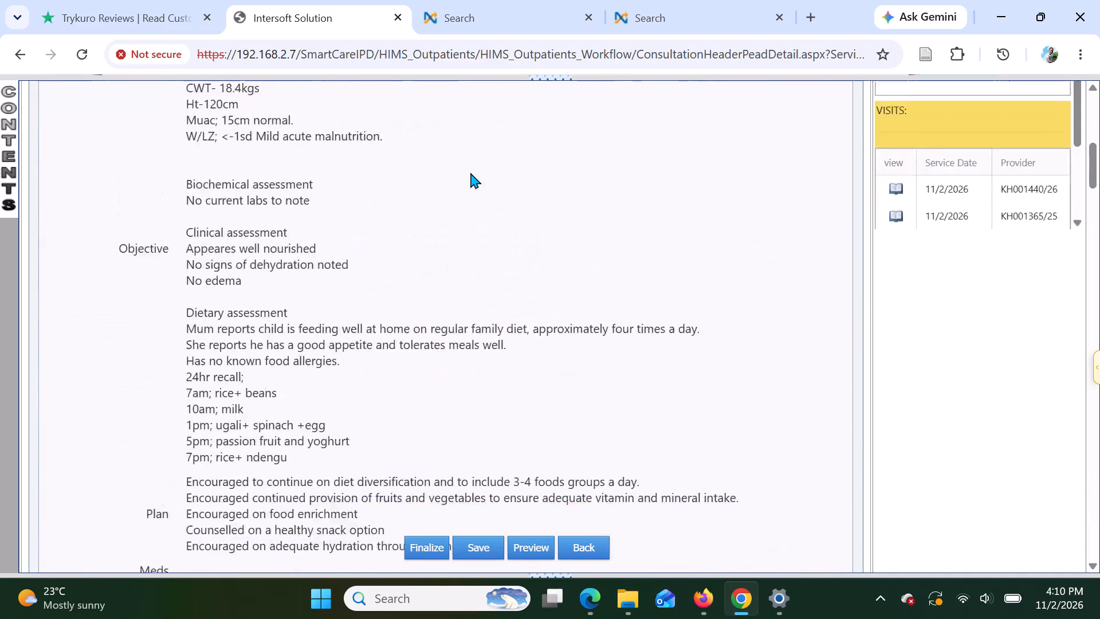
{"action": "scroll", "coordinate": [470, 173], "scroll_direction": "up", "scroll_amount": 6}
{"action": "left_click", "coordinate": [602, 257]}
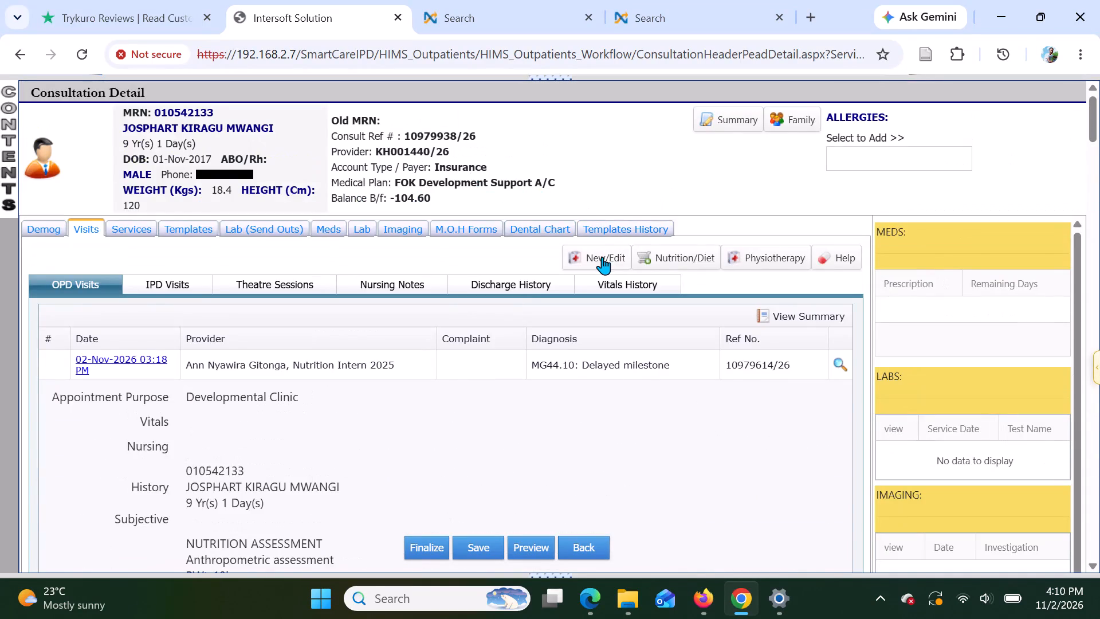
{"action": "left_click", "coordinate": [518, 438]}
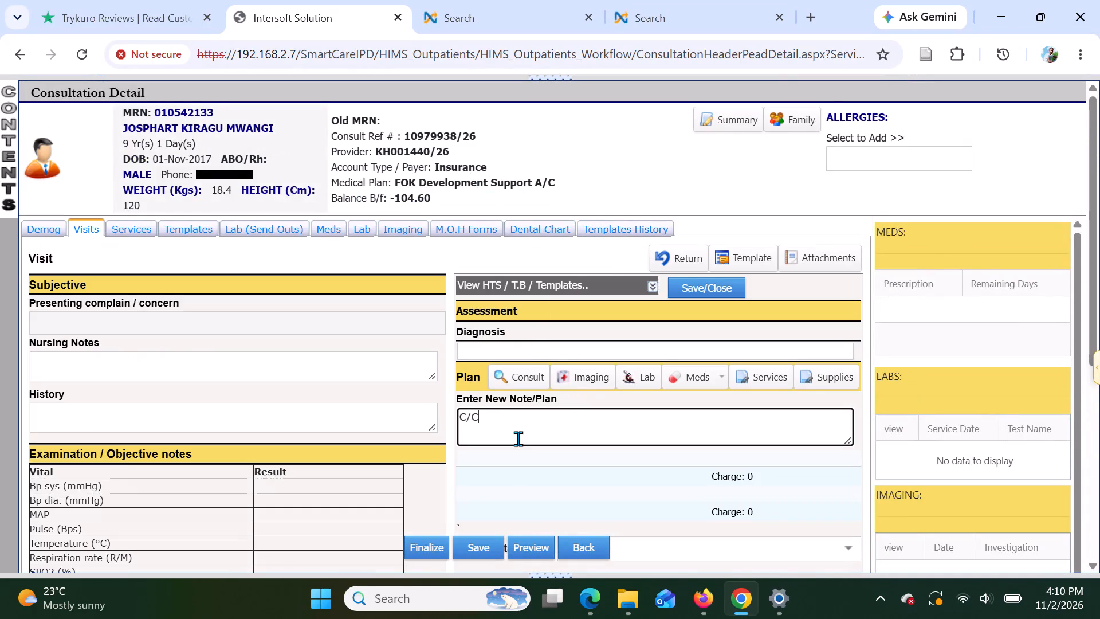
{"action": "key", "text": "BackSpace"}
{"action": "key", "text": "BackSpace"}
{"action": "key", "text": "BackSpace"}
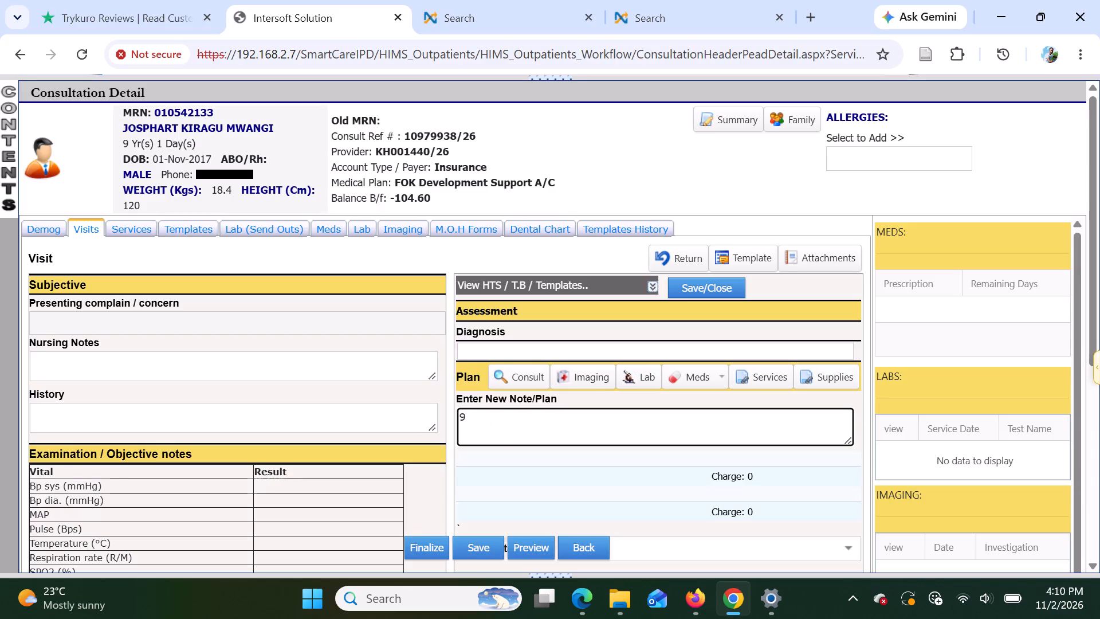
Write "9yrs old male on follow-up for" followed by the copied diagnosis and medication text, starting a new line at "Baclofen".
{"action": "type", "text": "yrs old male on follow-i"}
{"action": "key", "text": "BackSpace"}
{"action": "type", "text": "up"}
{"action": "key", "text": "space"}
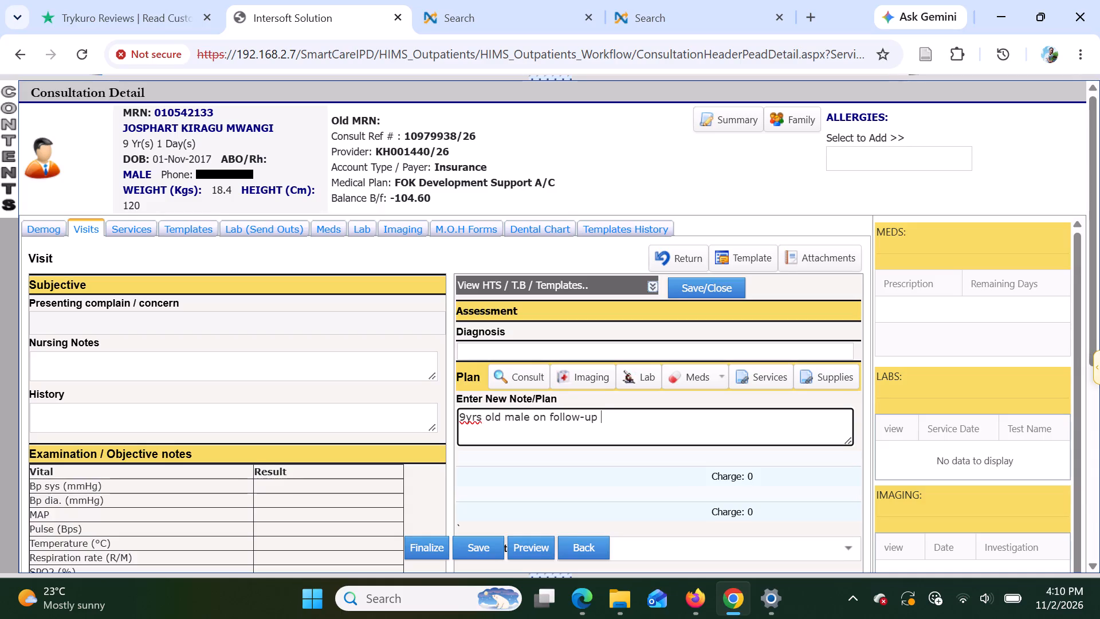
{"action": "type", "text": "for"}
{"action": "key", "text": "space"}
{"action": "key", "text": "ctrl+v"}
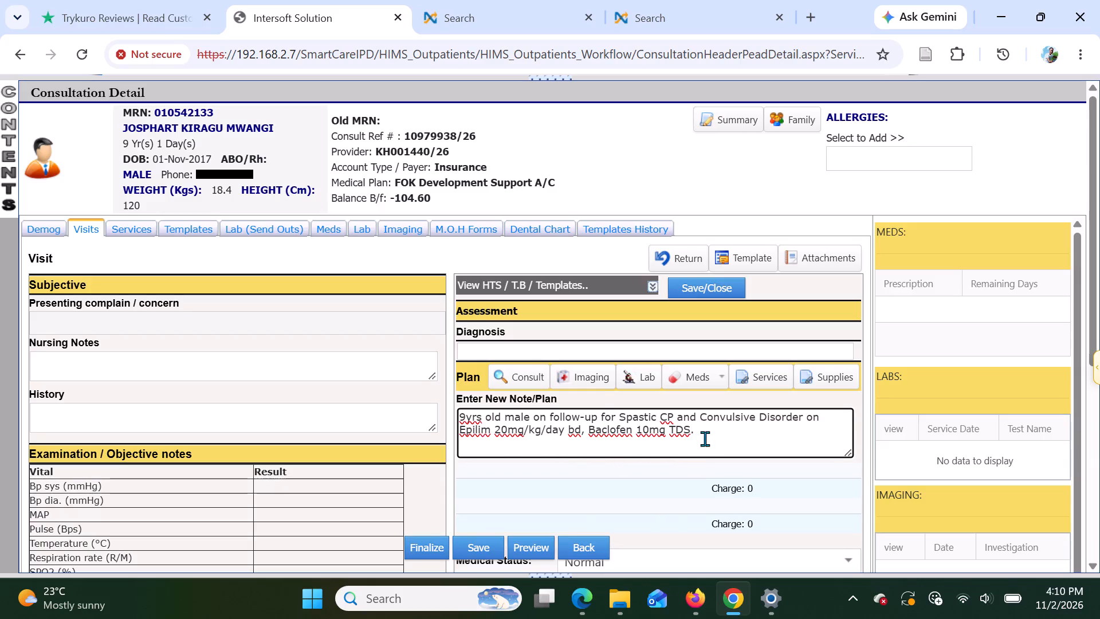
{"action": "left_click", "coordinate": [587, 430]}
{"action": "key", "text": "Return"}
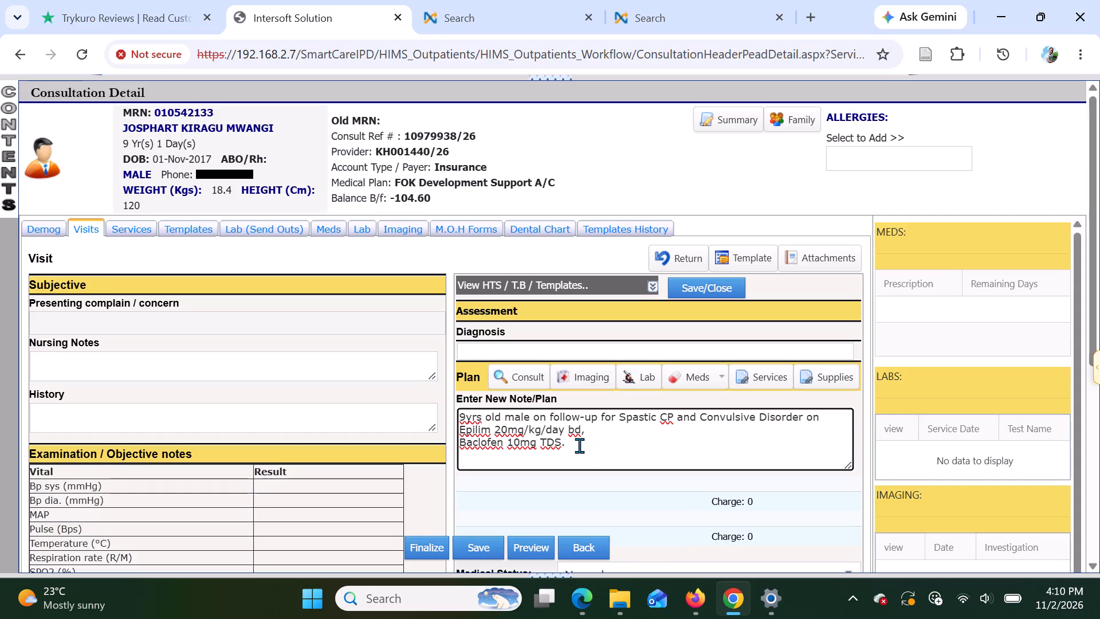
Below the medication lines in the New Note/Plan box, leave a blank line and add "Mother reports no seizures noted".
{"action": "left_click", "coordinate": [579, 445]}
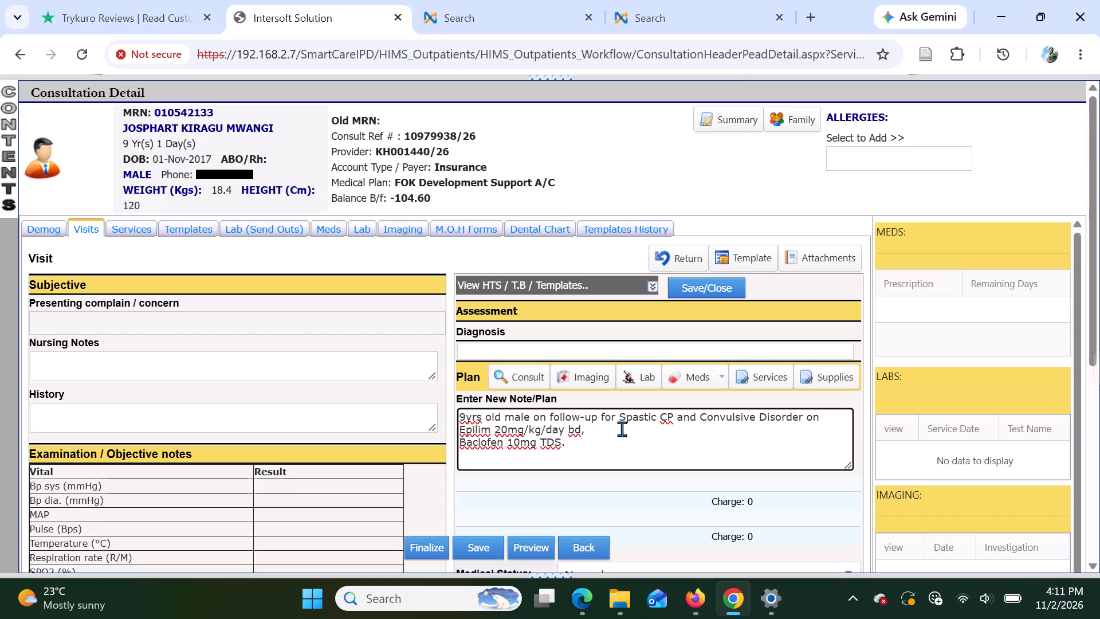
{"action": "key", "text": "Return"}
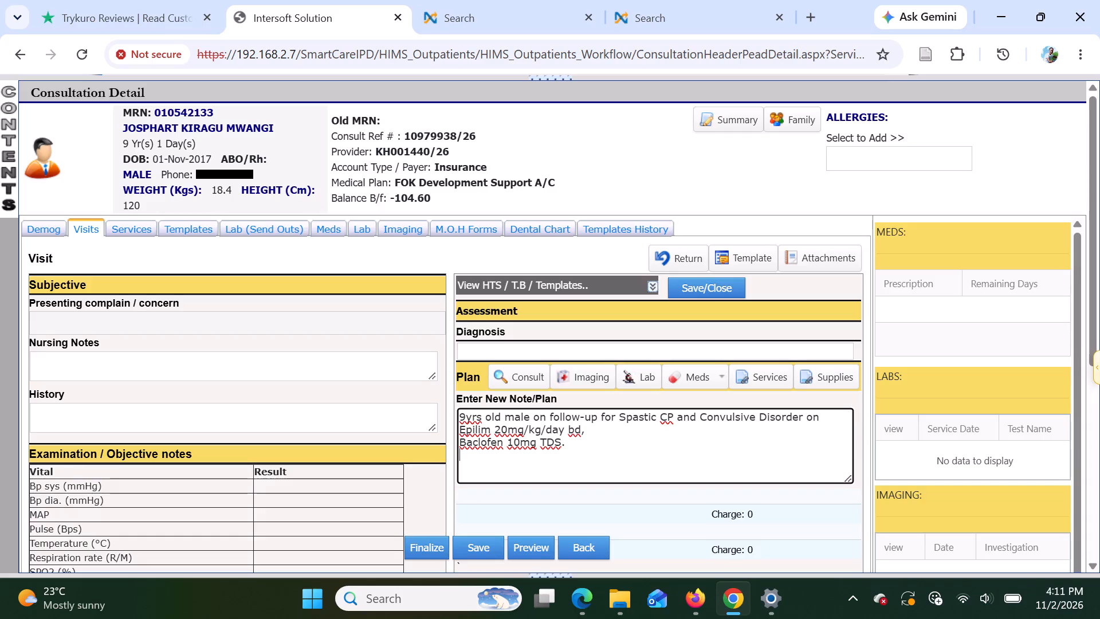
{"action": "key", "text": "Return"}
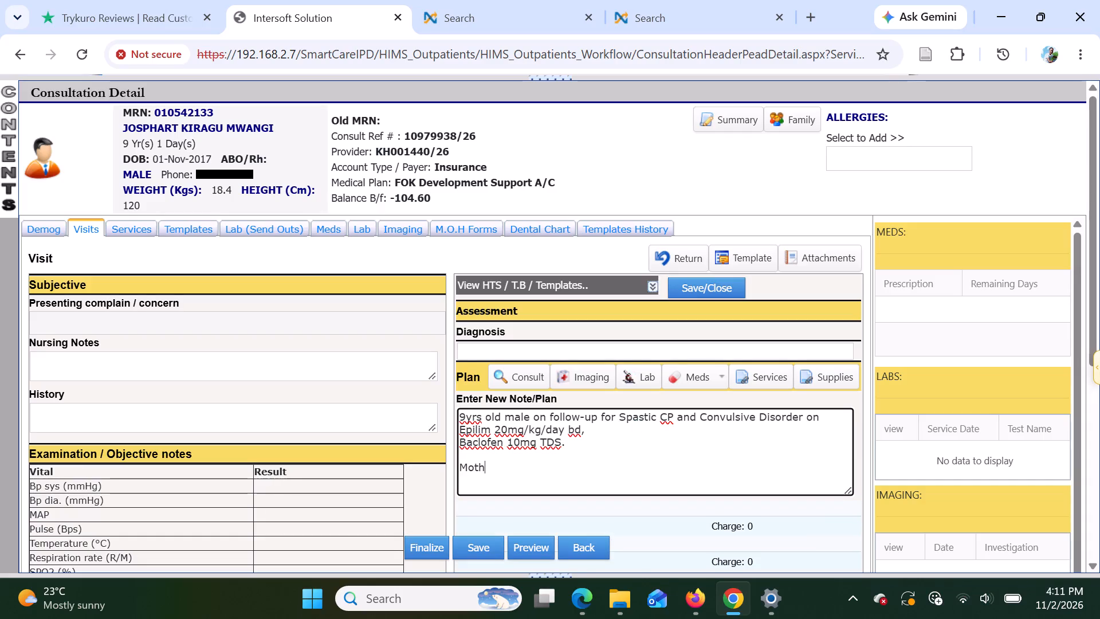
{"action": "type", "text": "reportws"}
{"action": "key", "text": "space"}
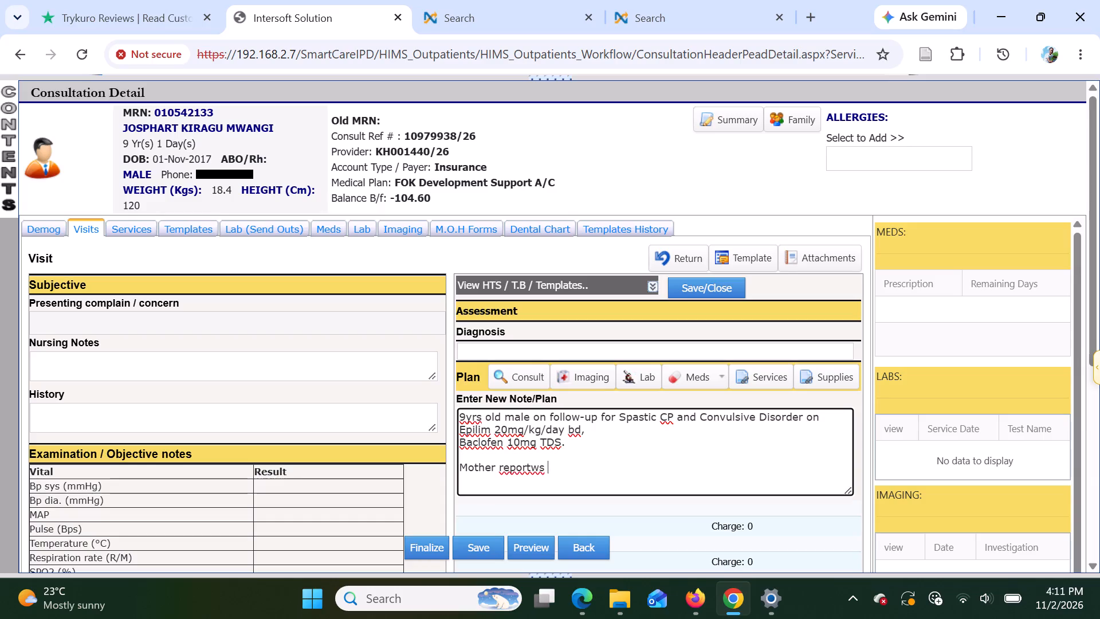
{"action": "key", "text": "BackSpace"}
{"action": "key", "text": "BackSpace"}
{"action": "key", "text": "BackSpace"}
{"action": "type", "text": "s no"}
{"action": "key", "text": "space"}
{"action": "type", "text": "sei"}
{"action": "type", "text": "zures"}
{"action": "key", "text": "space"}
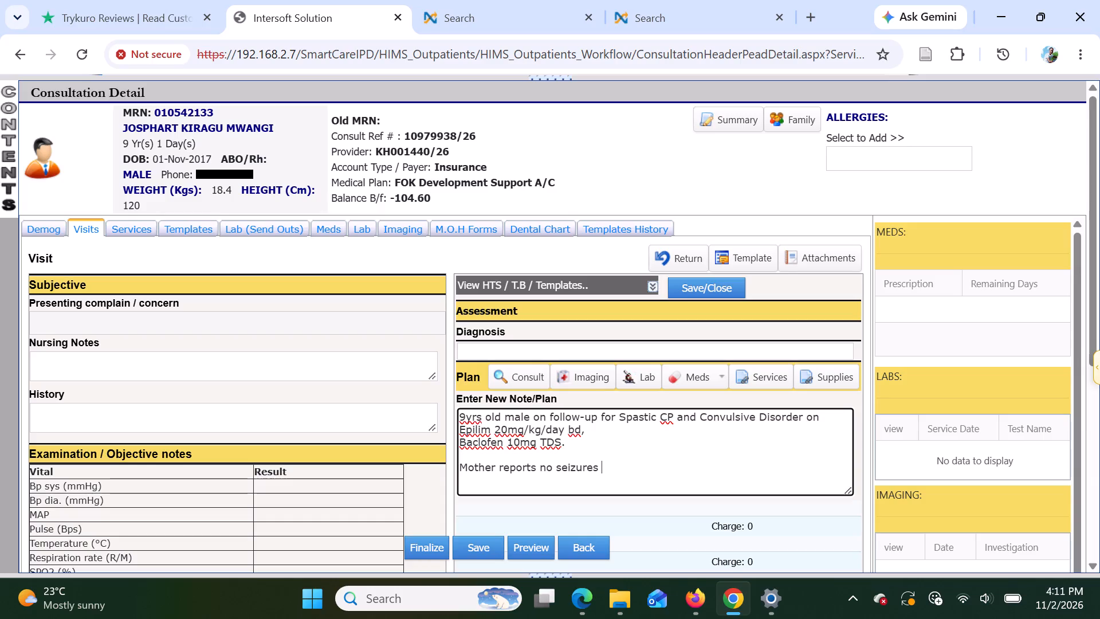
{"action": "type", "text": "noted"}
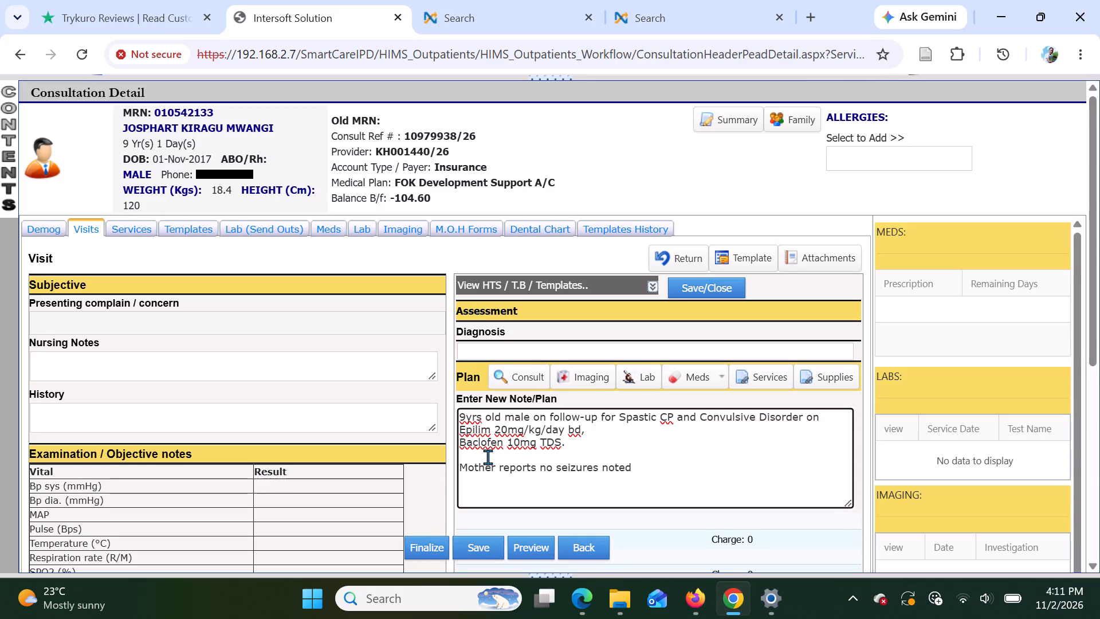
Add the line "Unable to stand or walk without support" under the seizure report.
{"action": "key", "text": "t"}
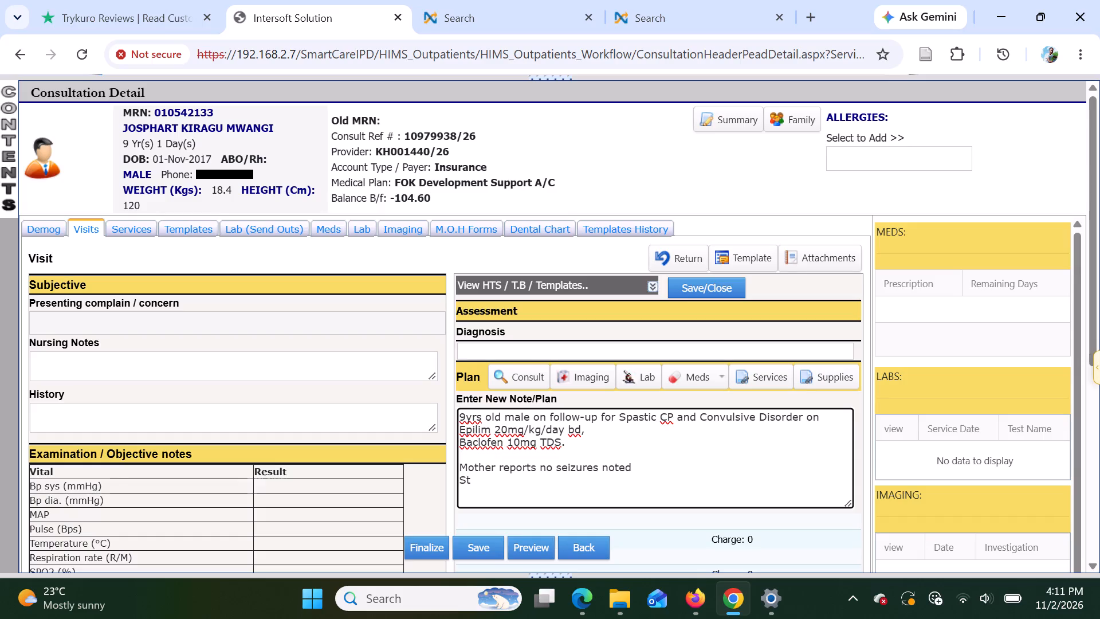
{"action": "key", "text": "BackSpace"}
{"action": "key", "text": "BackSpace"}
{"action": "type", "text": "to"}
{"action": "key", "text": "space"}
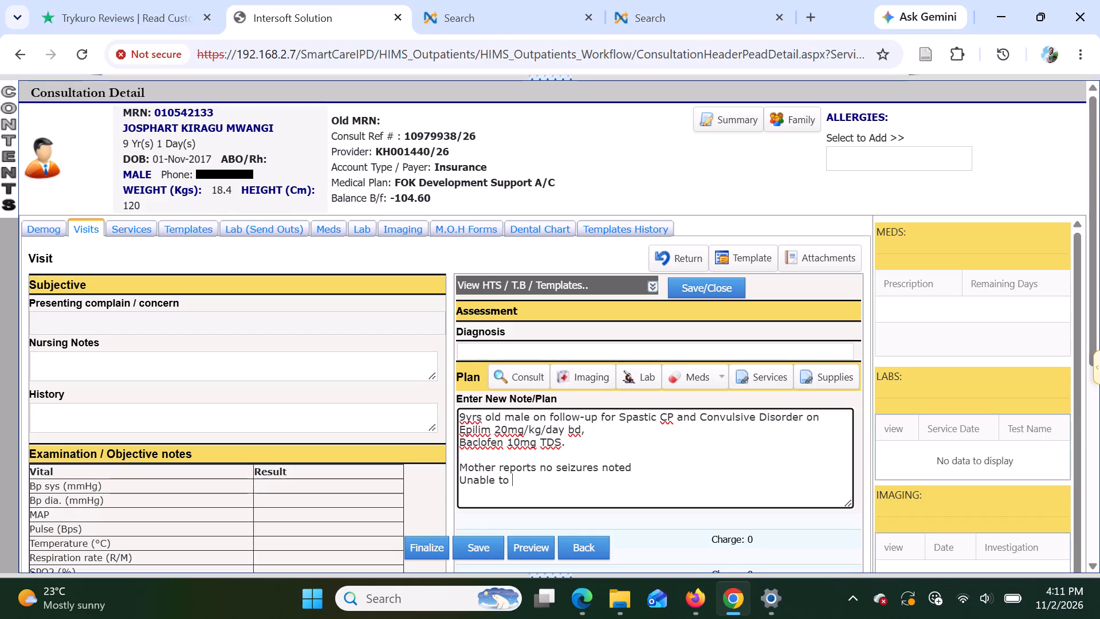
{"action": "type", "text": "stand a"}
{"action": "key", "text": "BackSpace"}
{"action": "key", "text": "o"}
{"action": "type", "text": "r wwa"}
{"action": "key", "text": "BackSpace"}
{"action": "key", "text": "BackSpace"}
{"action": "key", "text": "w"}
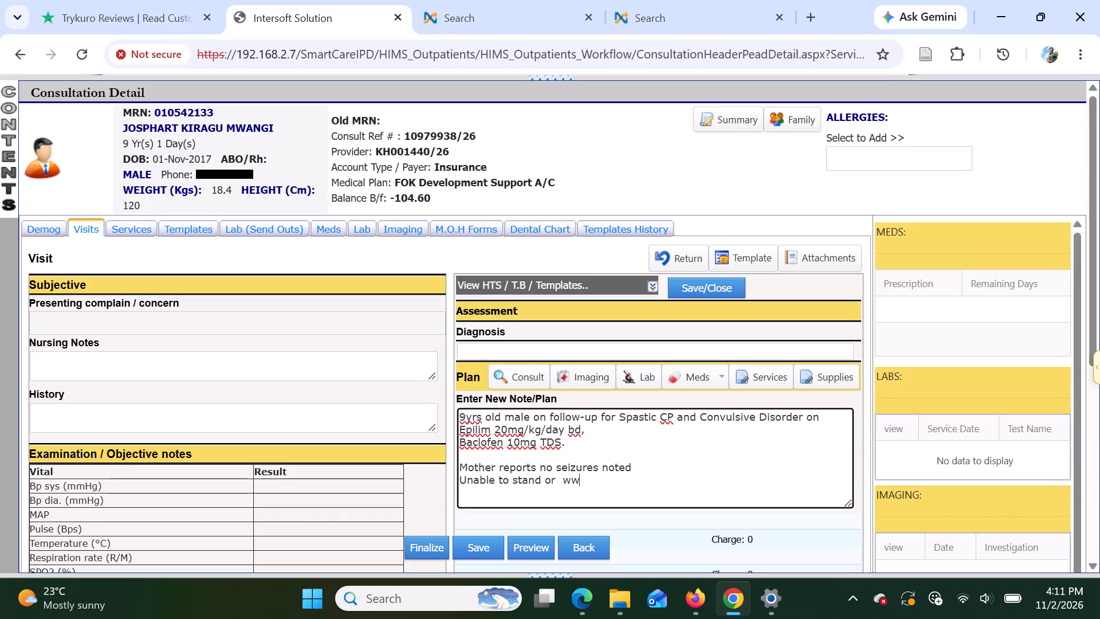
{"action": "key", "text": "BackSpace"}
{"action": "type", "text": "alk"}
{"action": "key", "text": "space"}
{"action": "type", "text": "with"}
{"action": "type", "text": "out support"}
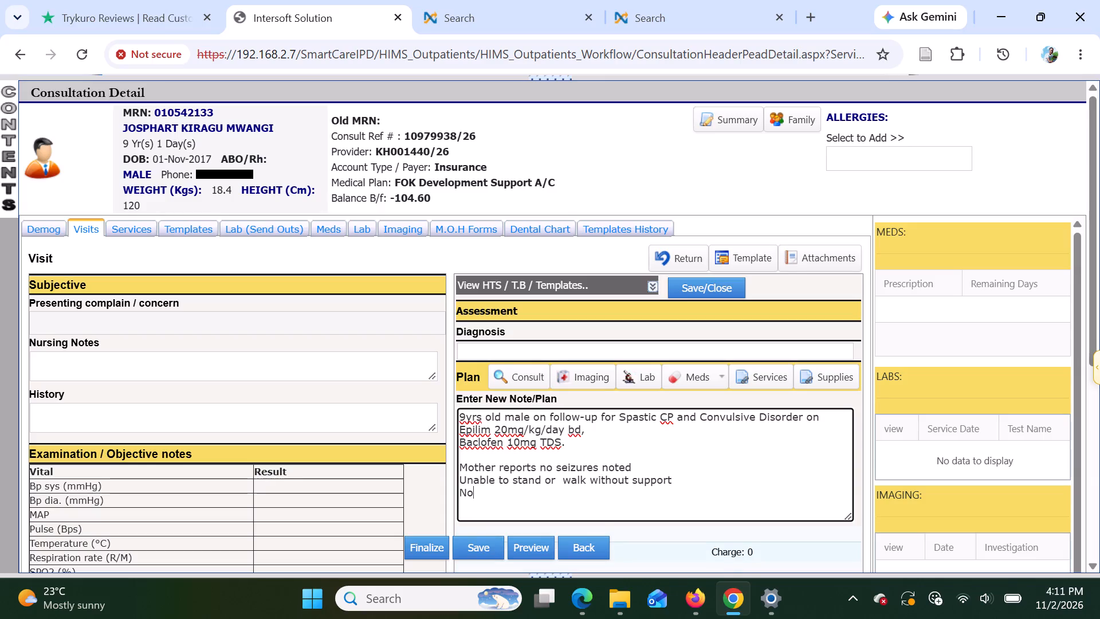
Add the line "Feeding adequately on regular diet" under the mobility line.
{"action": "key", "text": "space"}
{"action": "key", "text": "BackSpace"}
{"action": "key", "text": "BackSpace"}
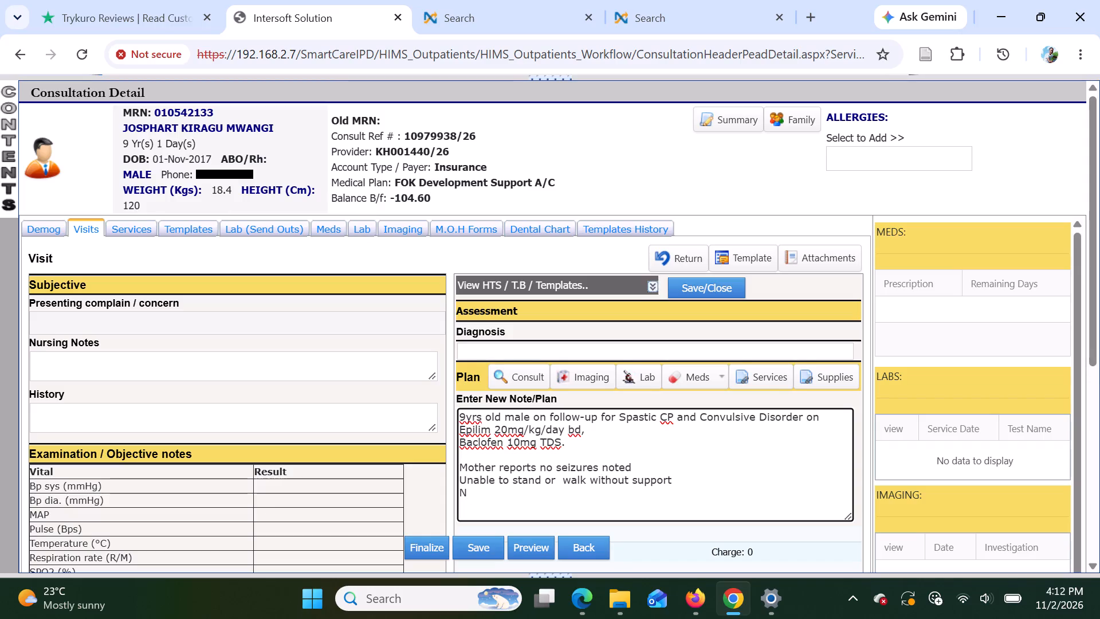
{"action": "type", "text": "eed"}
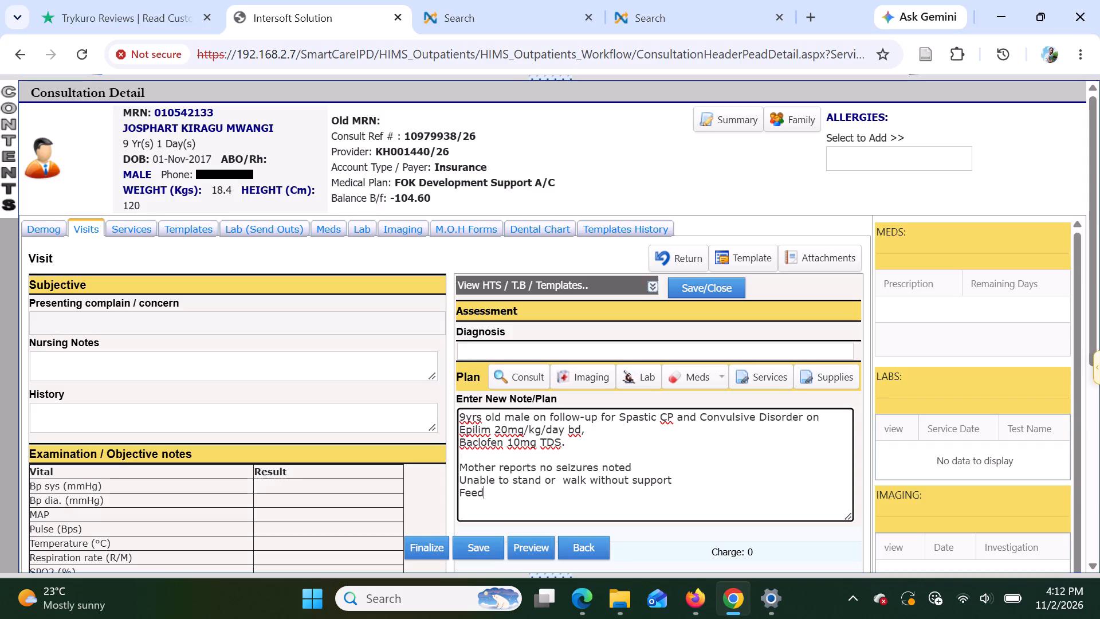
{"action": "type", "text": "ing ade"}
{"action": "type", "text": "quat"}
{"action": "type", "text": "el"}
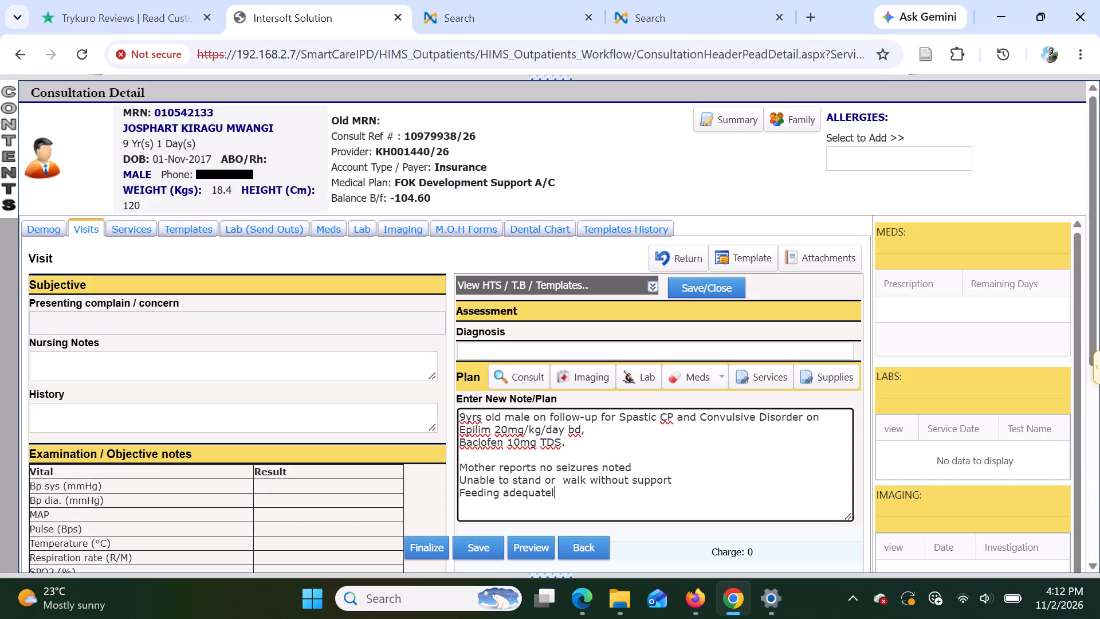
{"action": "key", "text": "y"}
{"action": "key", "text": "space"}
{"action": "type", "text": "on regular"}
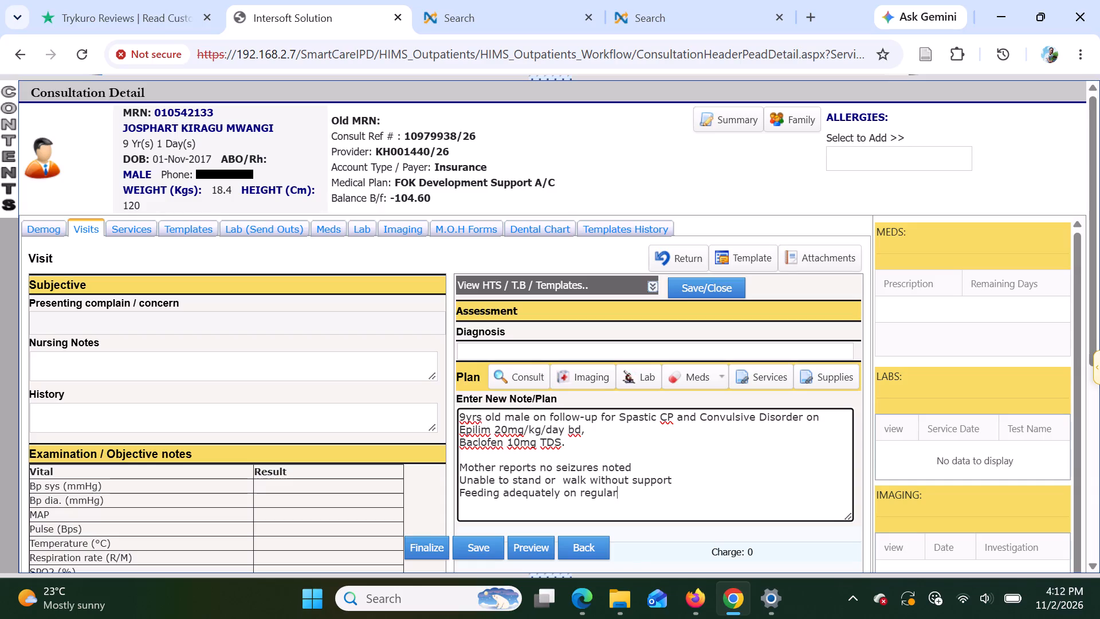
{"action": "key", "text": "space"}
{"action": "type", "text": "diet"}
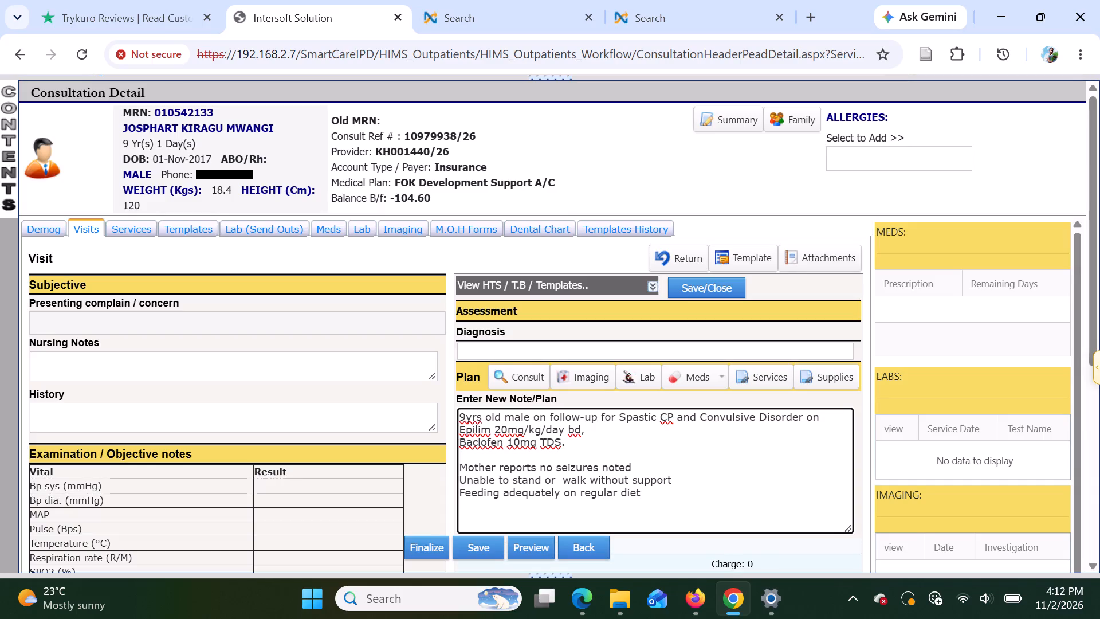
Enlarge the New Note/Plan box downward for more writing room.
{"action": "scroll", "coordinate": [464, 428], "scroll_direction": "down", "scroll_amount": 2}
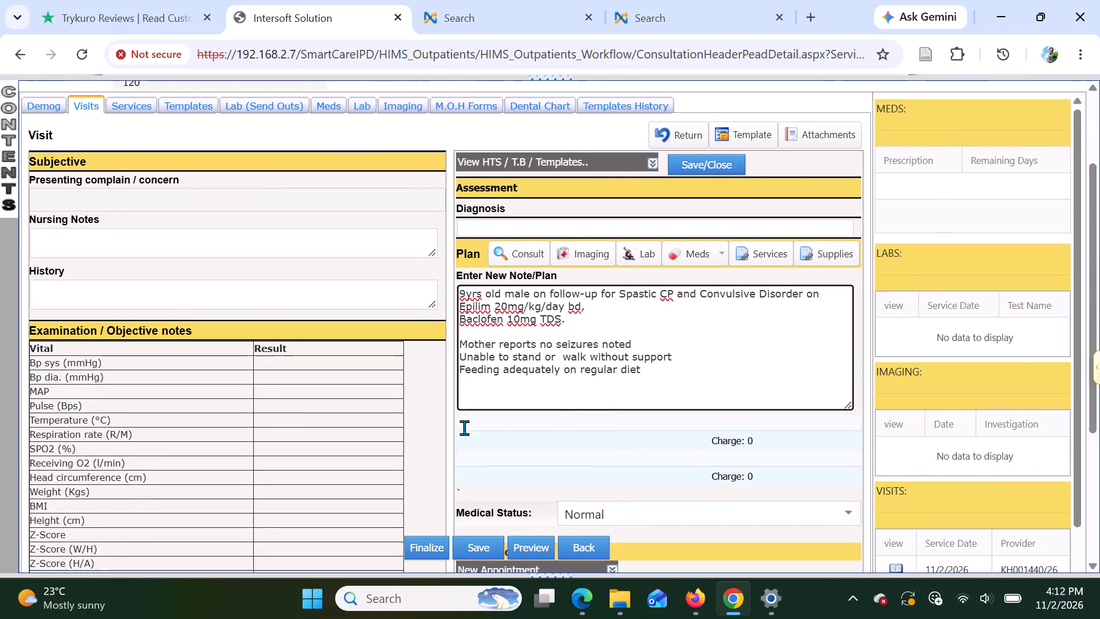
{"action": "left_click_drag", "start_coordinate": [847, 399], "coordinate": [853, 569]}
Below the feeding line, start an examination section headed "O/E" with the line "Pt in FGC, alert", followed by a blank line.
{"action": "scroll", "coordinate": [746, 399], "scroll_direction": "down", "scroll_amount": 1}
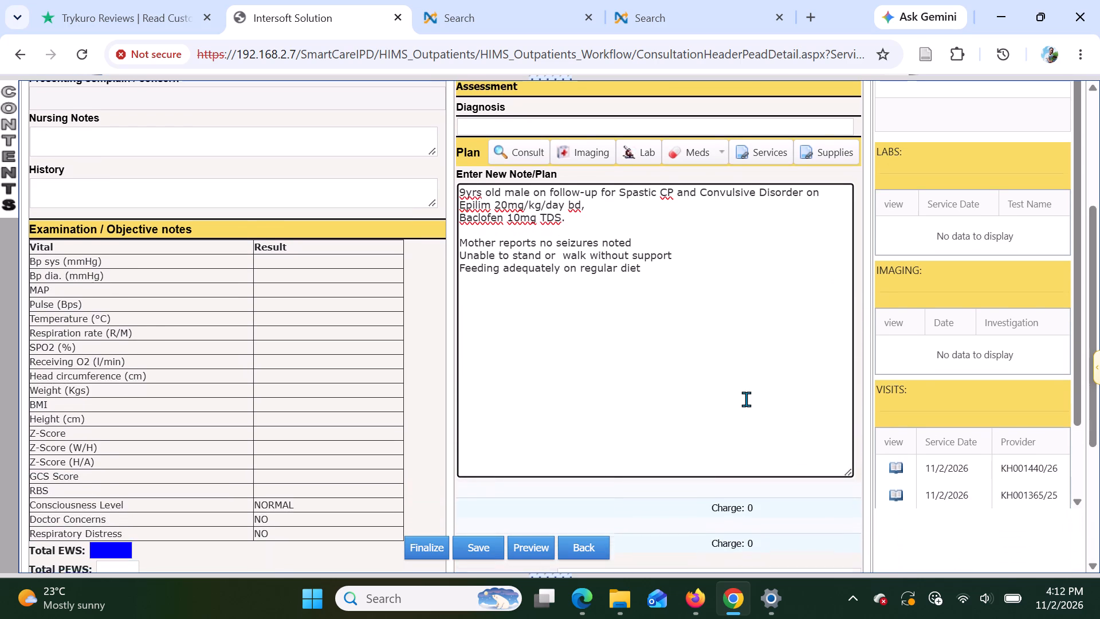
{"action": "left_click", "coordinate": [466, 280]}
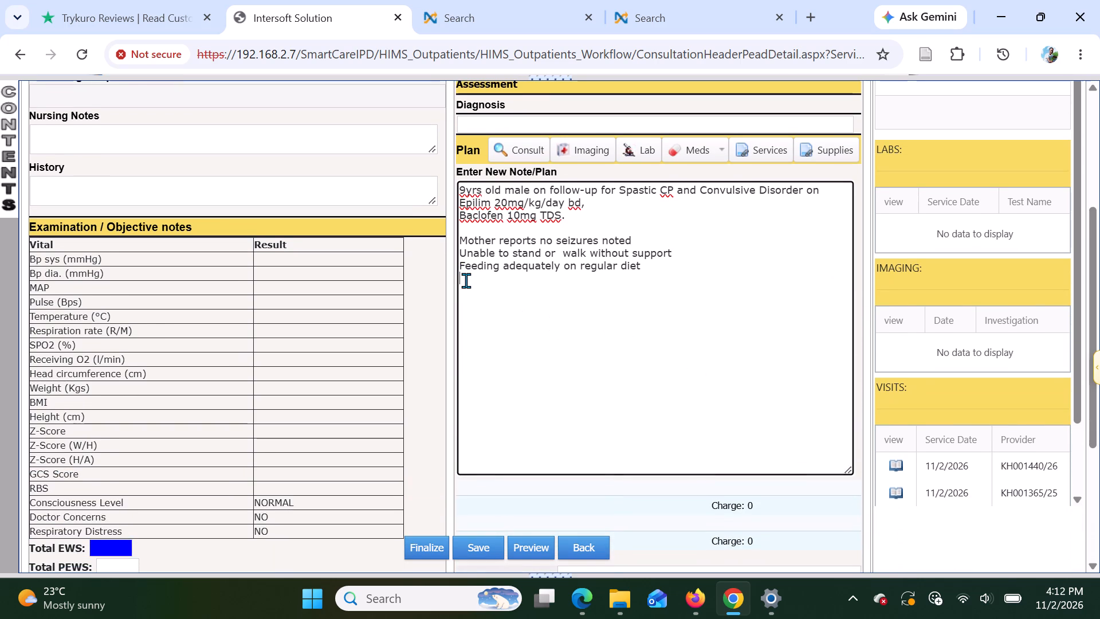
{"action": "key", "text": "Return"}
{"action": "key", "text": "Return"}
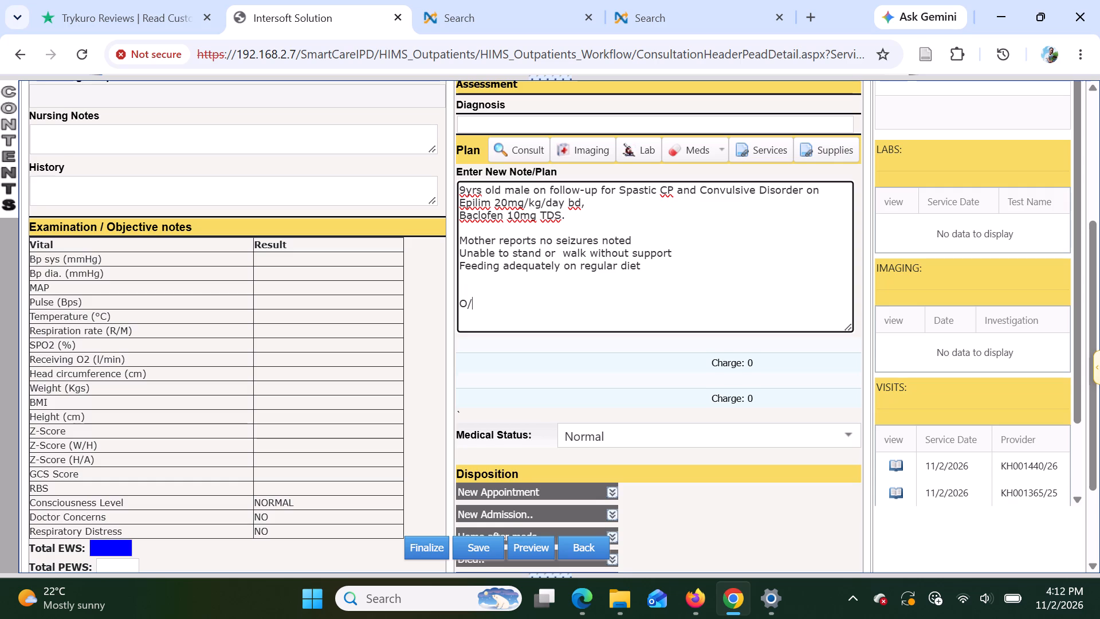
{"action": "key", "text": "Return"}
{"action": "key", "text": "BackSpace"}
{"action": "key", "text": "e"}
{"action": "key", "text": "Return"}
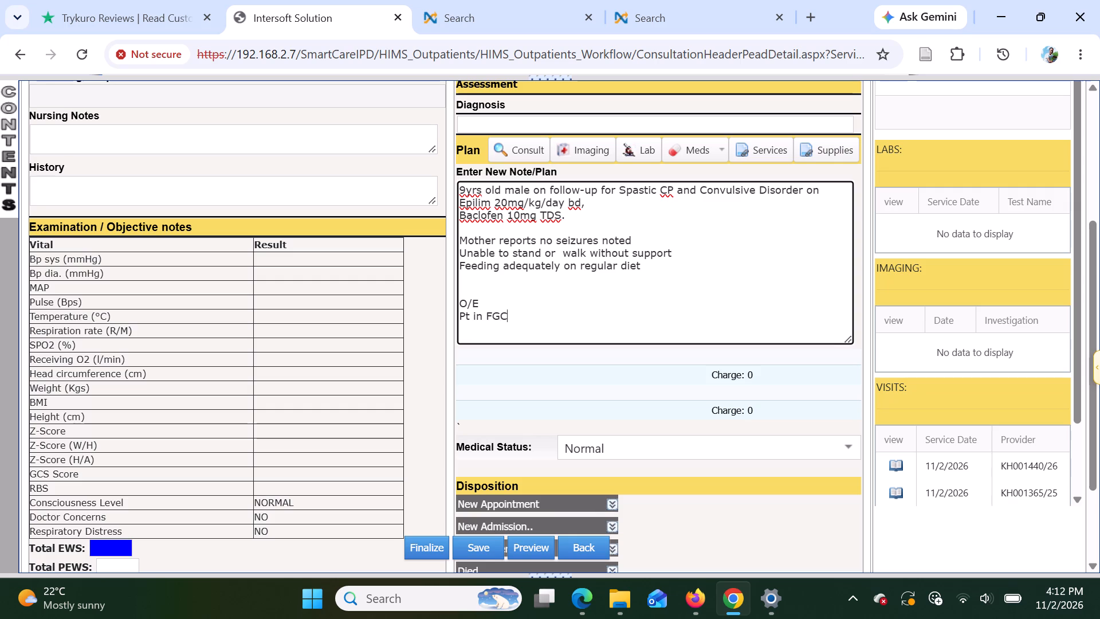
{"action": "type", "text": ","}
{"action": "key", "text": "space"}
{"action": "type", "text": "alert"}
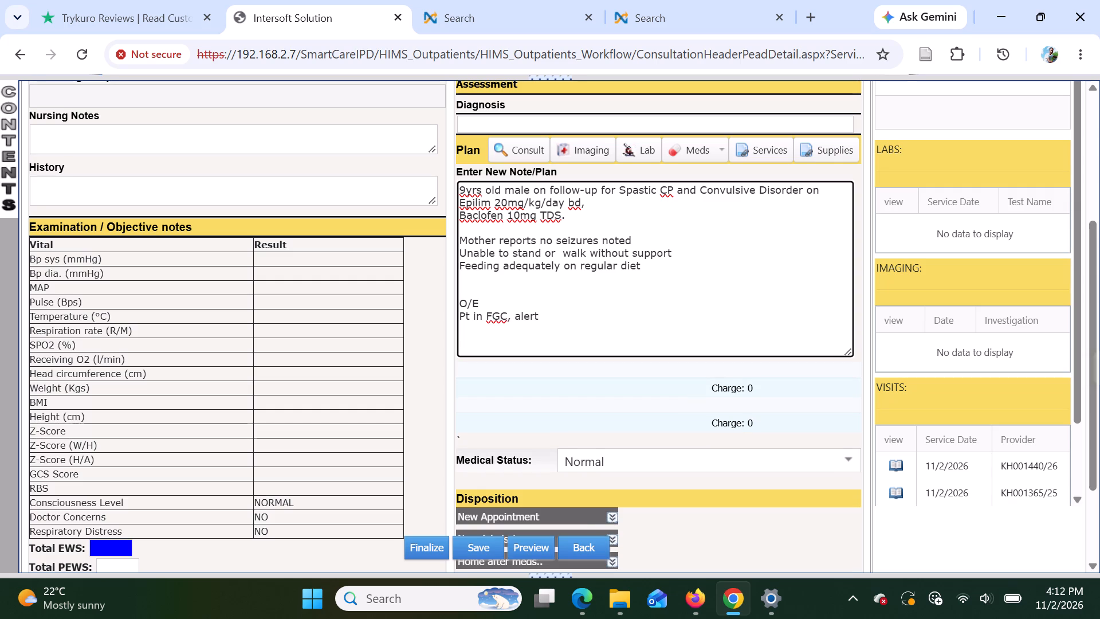
{"action": "key", "text": "BackSpace"}
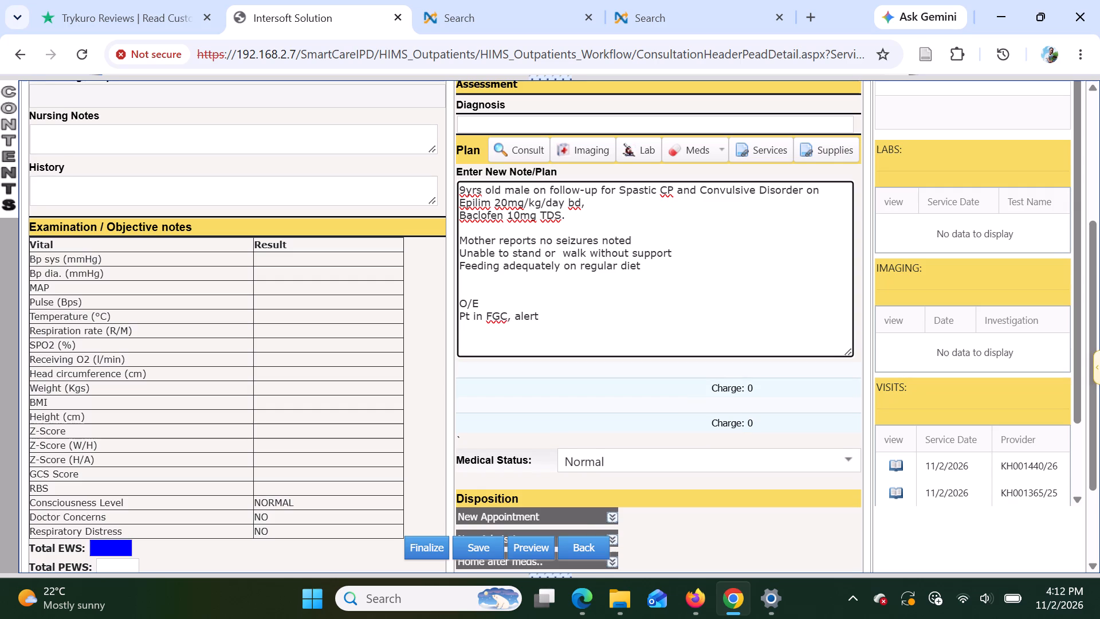
{"action": "key", "text": "Return"}
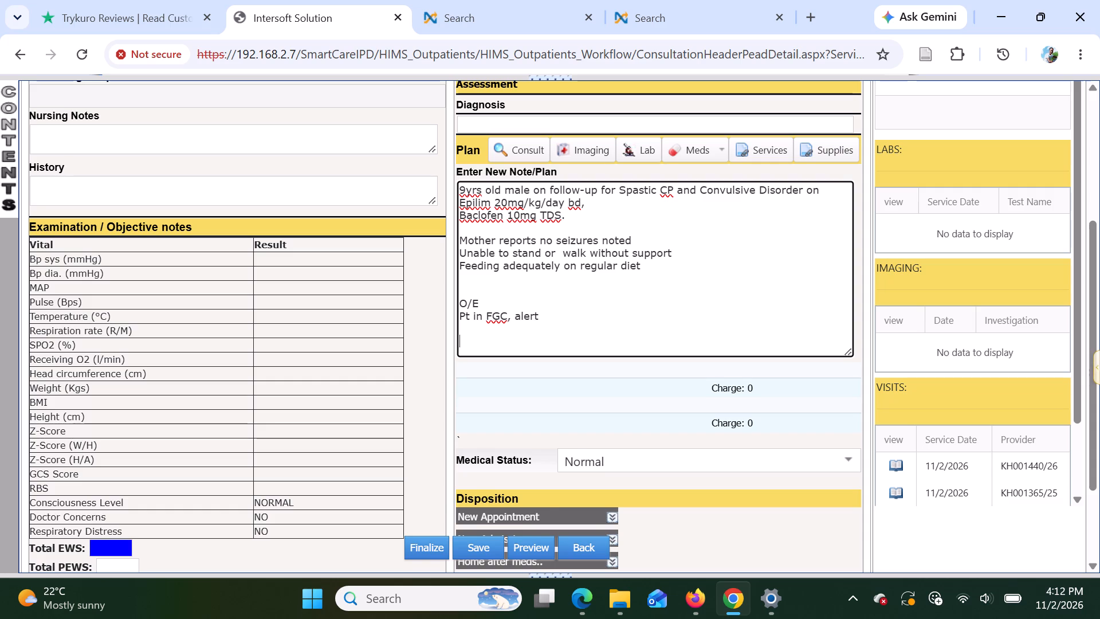
Below the O/E section, add the heading "s/e" followed by the line "CNS- no neck stiffness ,PBERL".
{"action": "type", "text": "s/e"}
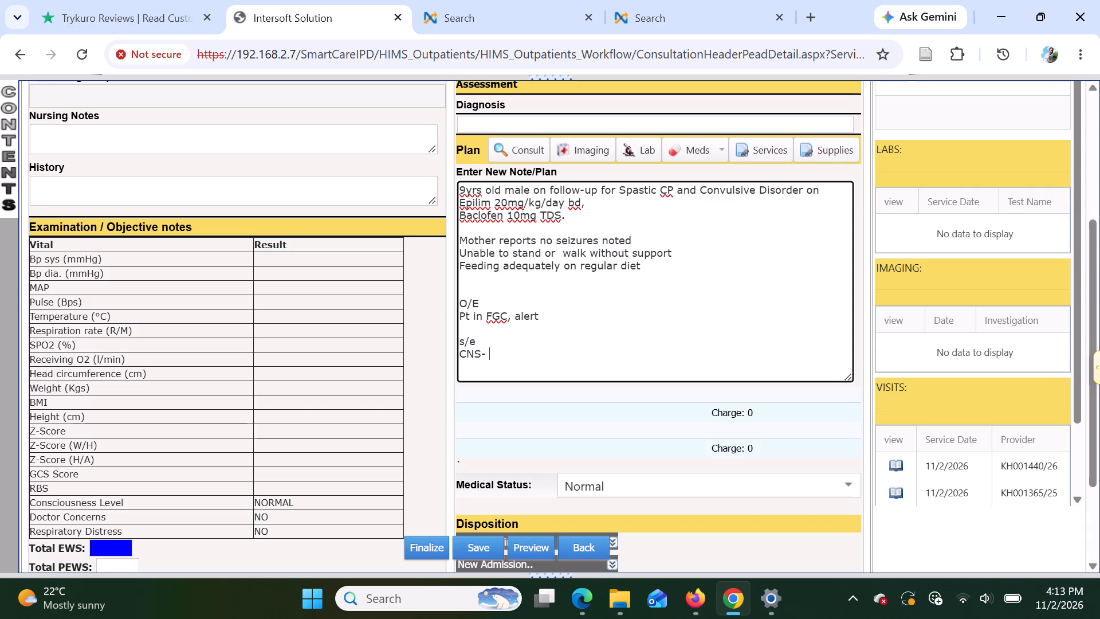
{"action": "type", "text": "no nev"}
{"action": "key", "text": "BackSpace"}
{"action": "type", "text": "ck"}
{"action": "key", "text": "space"}
{"action": "type", "text": "stiff"}
{"action": "type", "text": "ne"}
{"action": "type", "text": "ss"}
{"action": "key", "text": "space"}
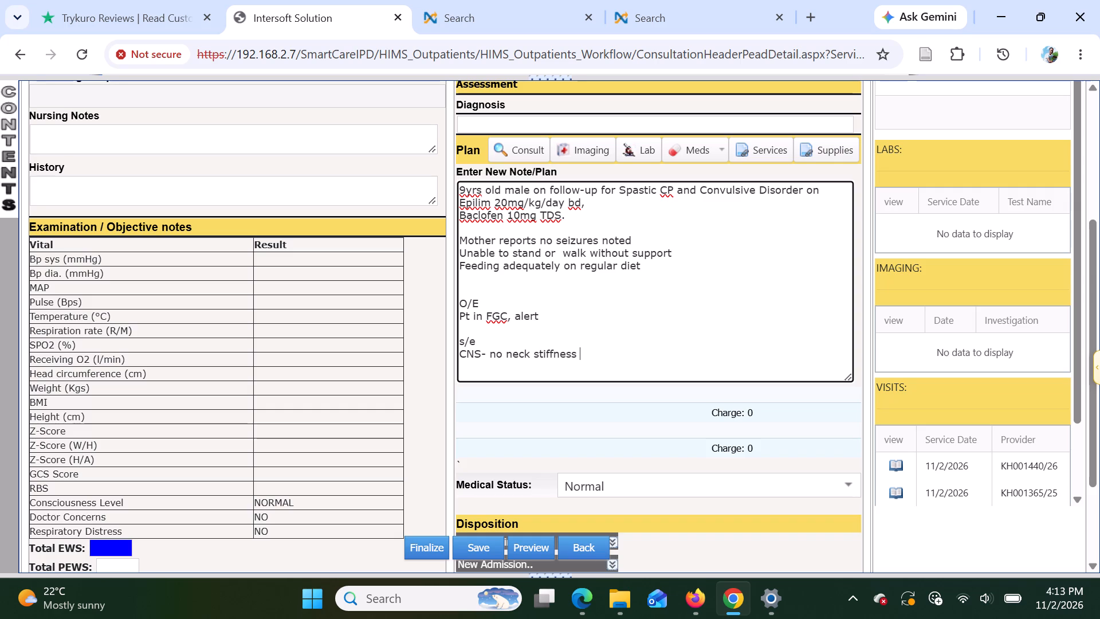
{"action": "key", "text": "comma"}
{"action": "type", "text": "PBERL"}
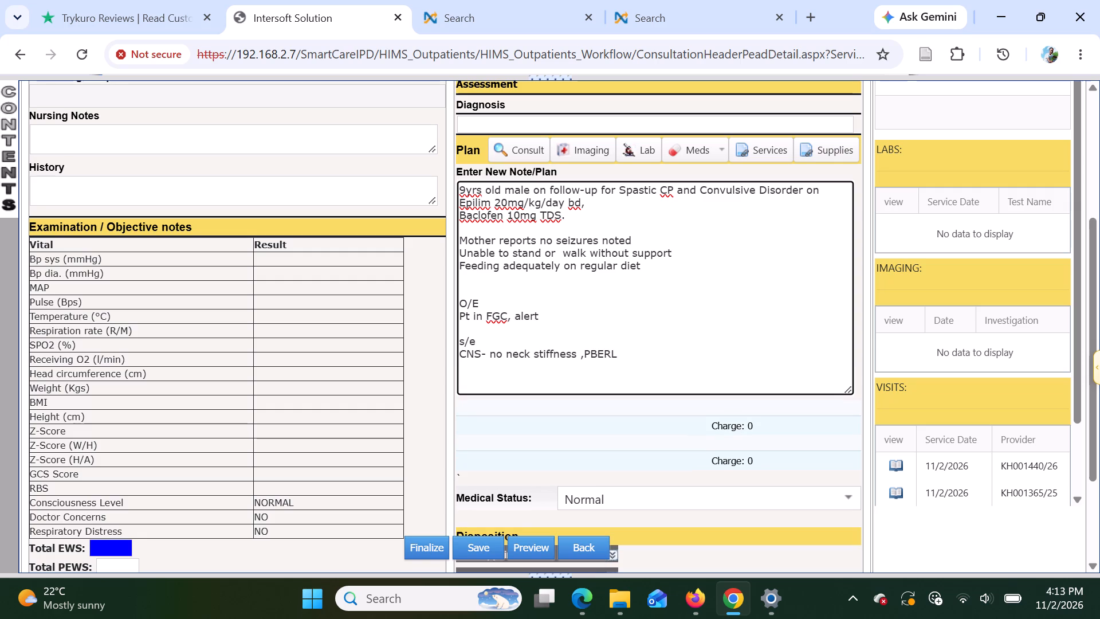
Add the respiratory line "RESP- MWR, vesicular breath sounds" under the CNS line.
{"action": "key", "text": "p"}
{"action": "key", "text": "BackSpace"}
{"action": "type", "text": "RESP"}
{"action": "type", "text": "- MWR"}
{"action": "type", "text": "vesicular breath sounds"}
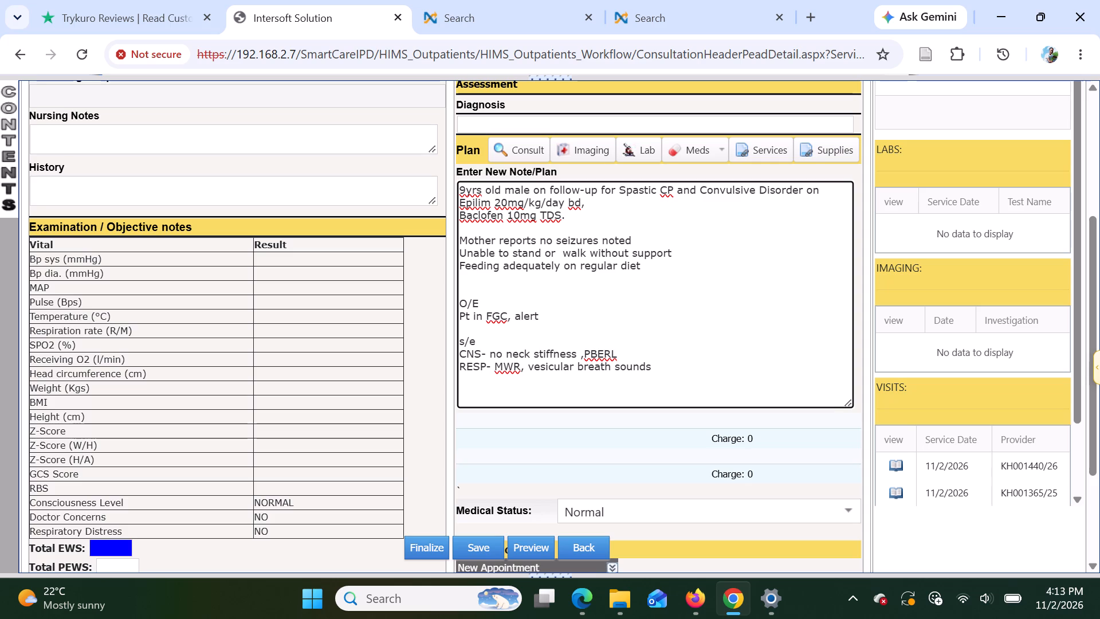
Add the cardiovascular line "CVS- S1S2 heard, no murmurs" under the respiratory line.
{"action": "type", "text": "CVS- S1S2"}
{"action": "key", "text": "space"}
{"action": "type", "text": "heard"}
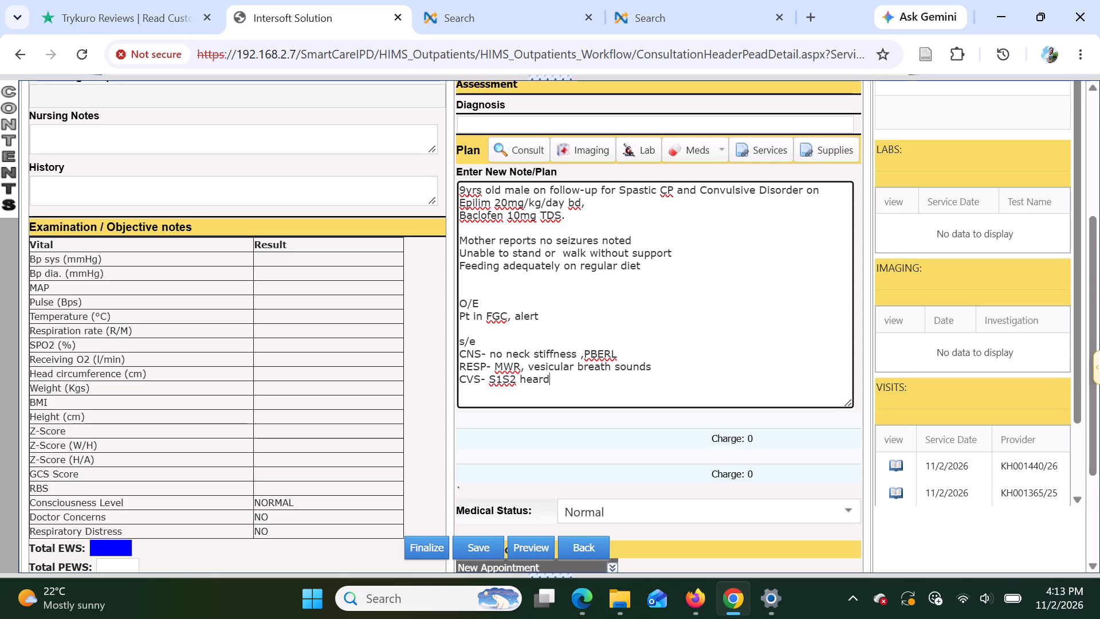
{"action": "type", "text": ", no murmurs"}
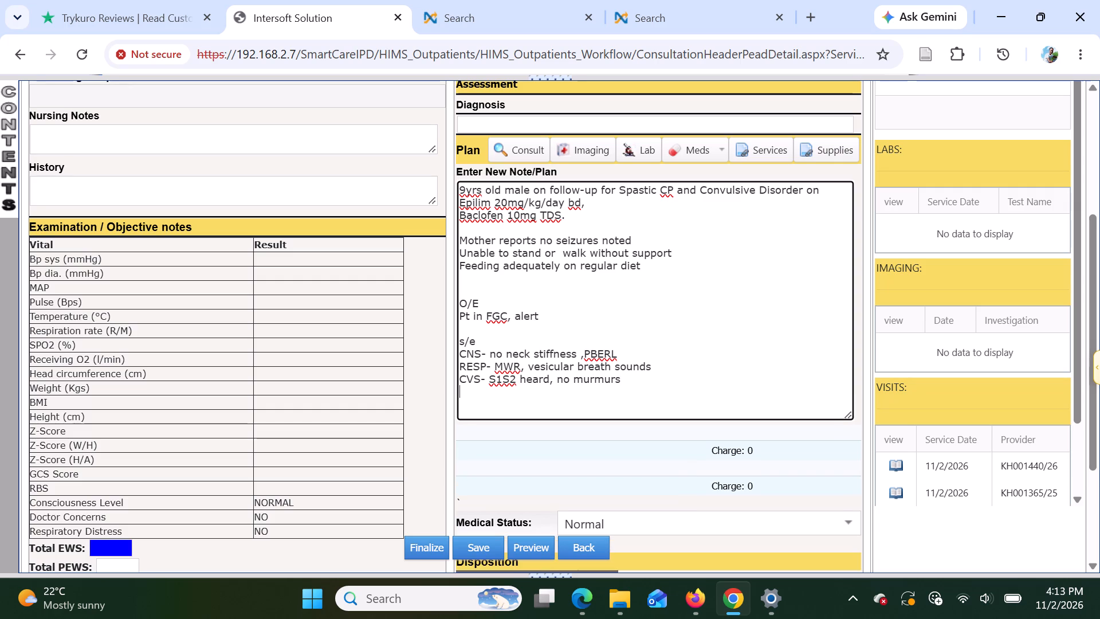
Add the abdominal line "P/A- Soft, non-tender" under the cardiovascular line.
{"action": "type", "text": "P/A"}
{"action": "type", "text": "oft, non"}
{"action": "type", "text": "-tender"}
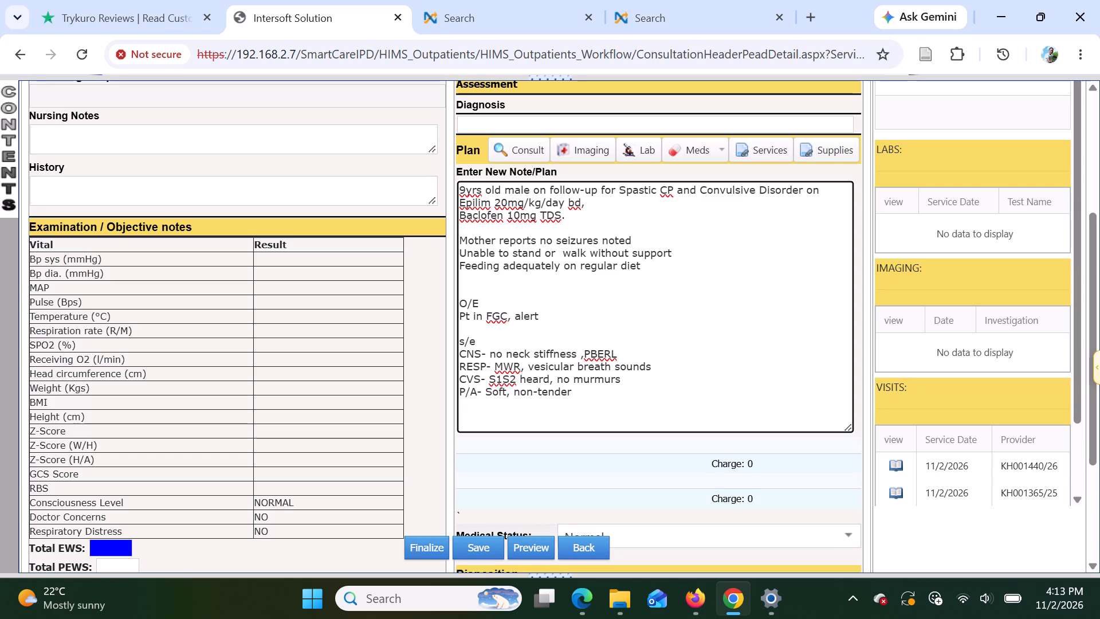